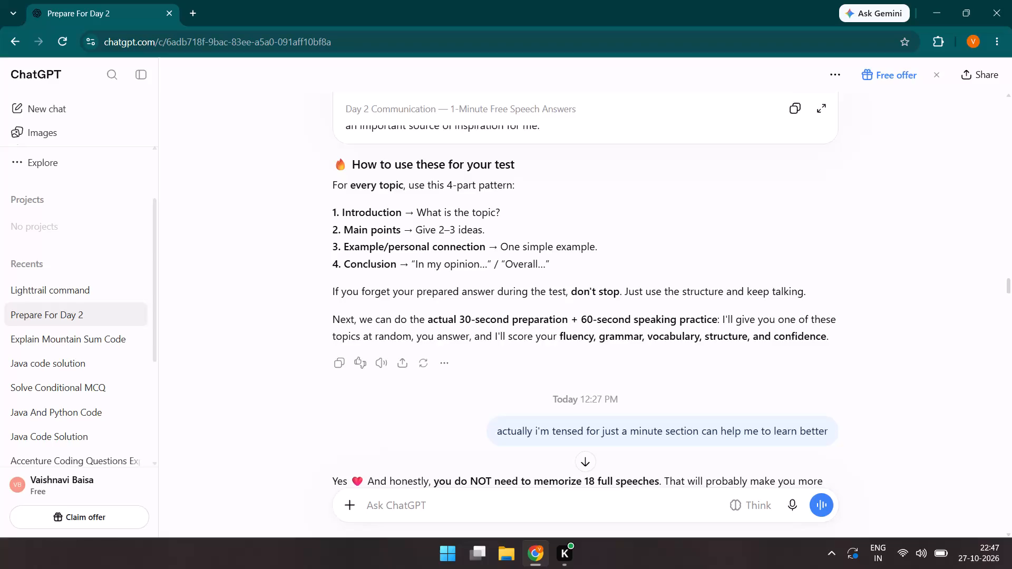
Search Google for canva in a new tab and open the Canva website.
scroll(706, 337, up, 5)
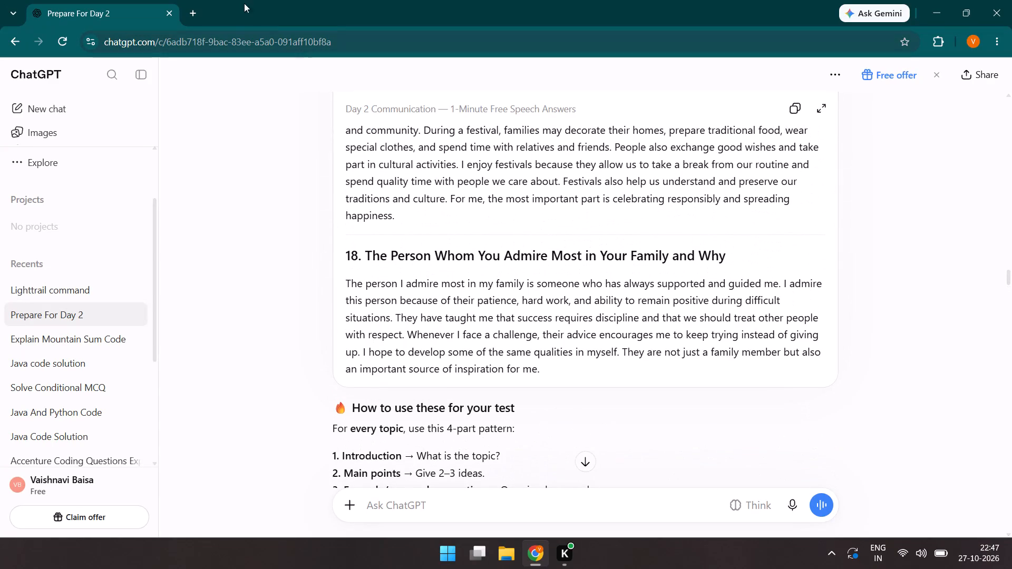
click(194, 8)
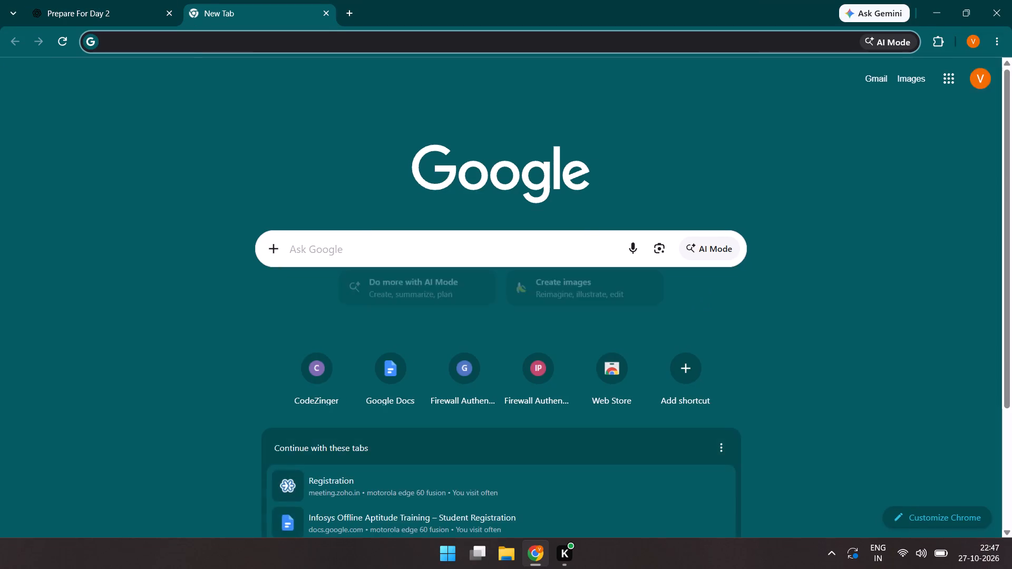
click(291, 259)
text(can)
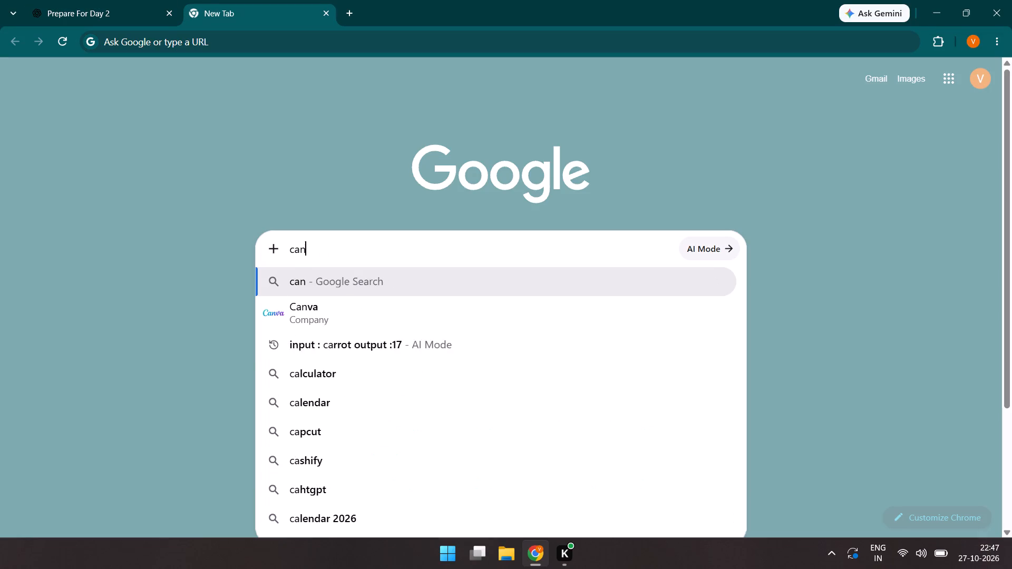
text(va)
key(space)
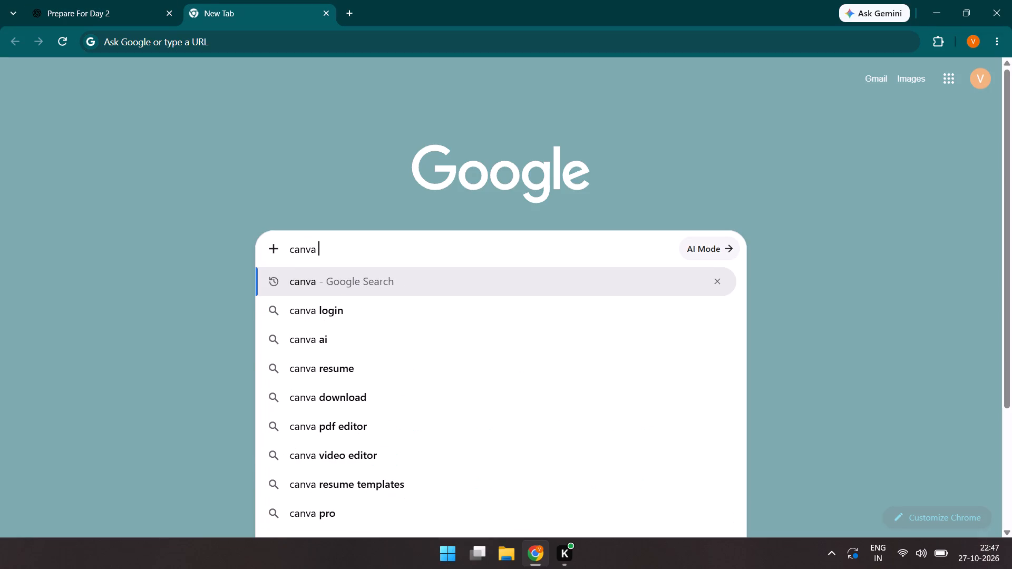
key(Return)
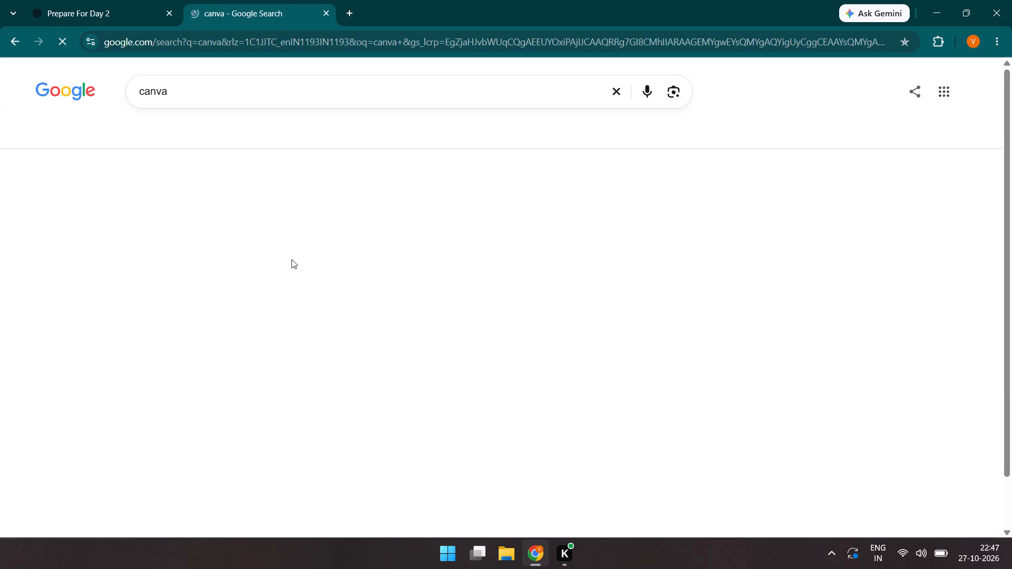
click(269, 193)
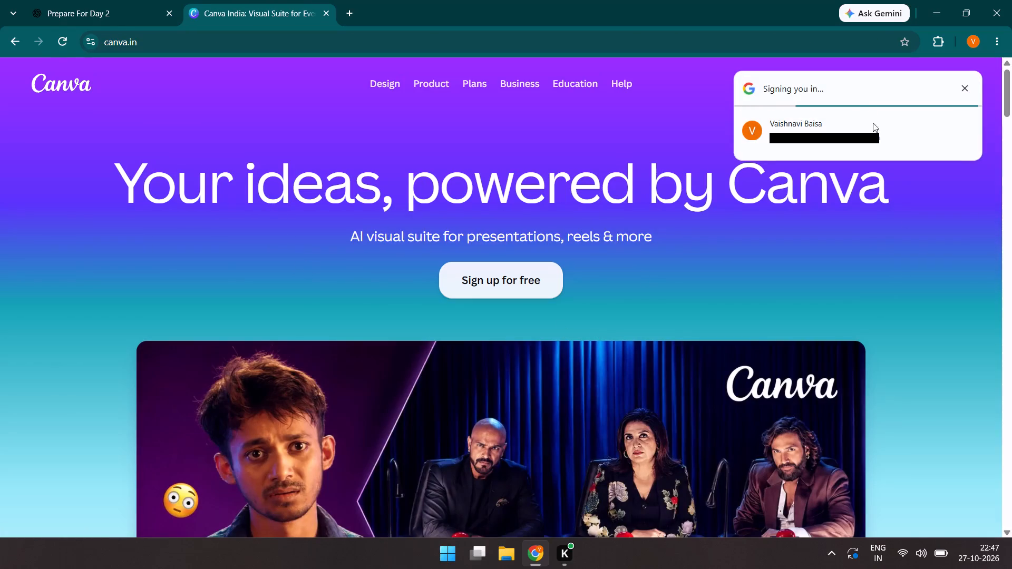
Sign in to Canva with the suggested Google account and dismiss the Canva Business trial offer.
click(872, 144)
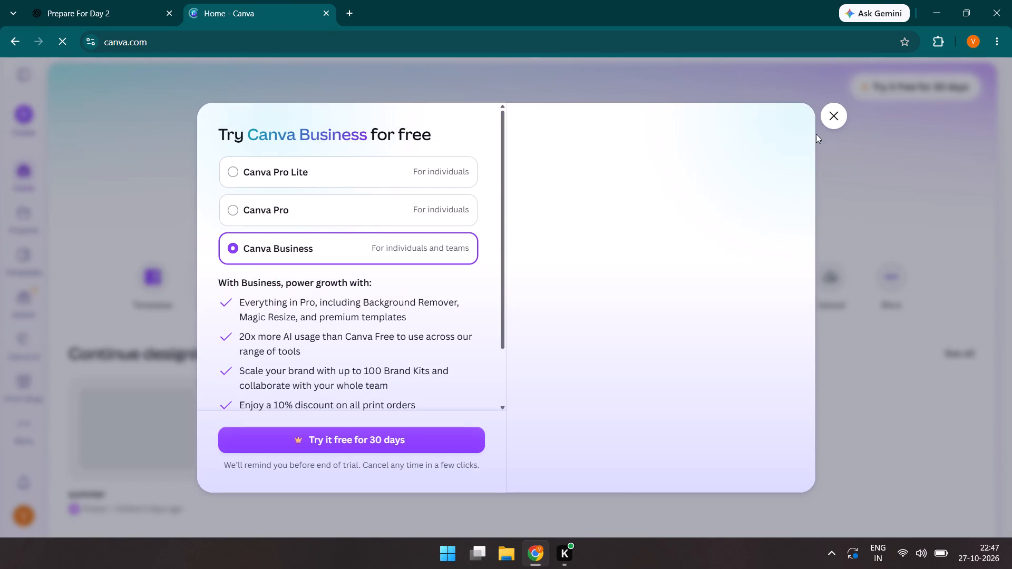
click(833, 122)
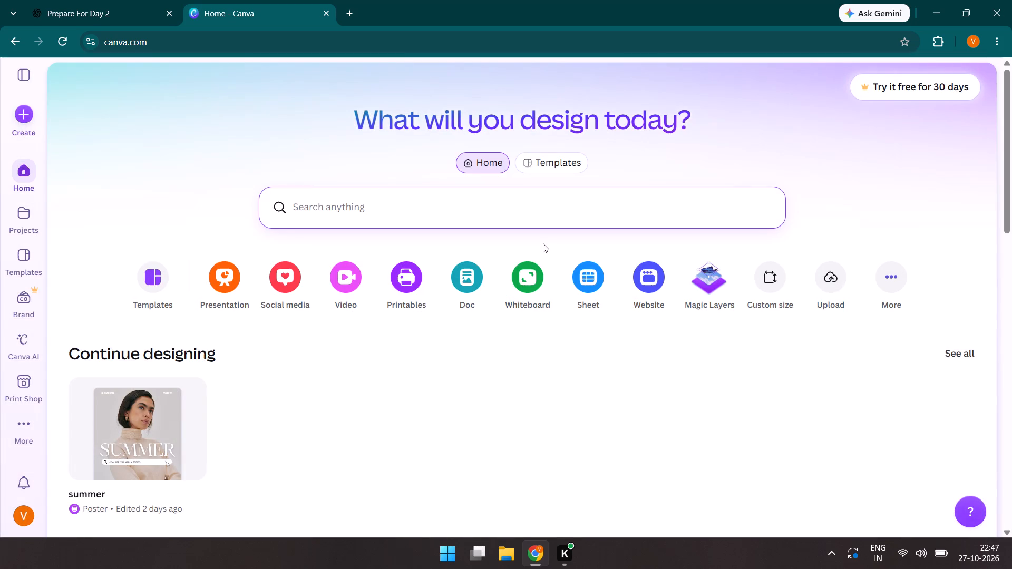
Browse the Invitation templates category and create a blank invitation design from it.
scroll(318, 412, down, 5)
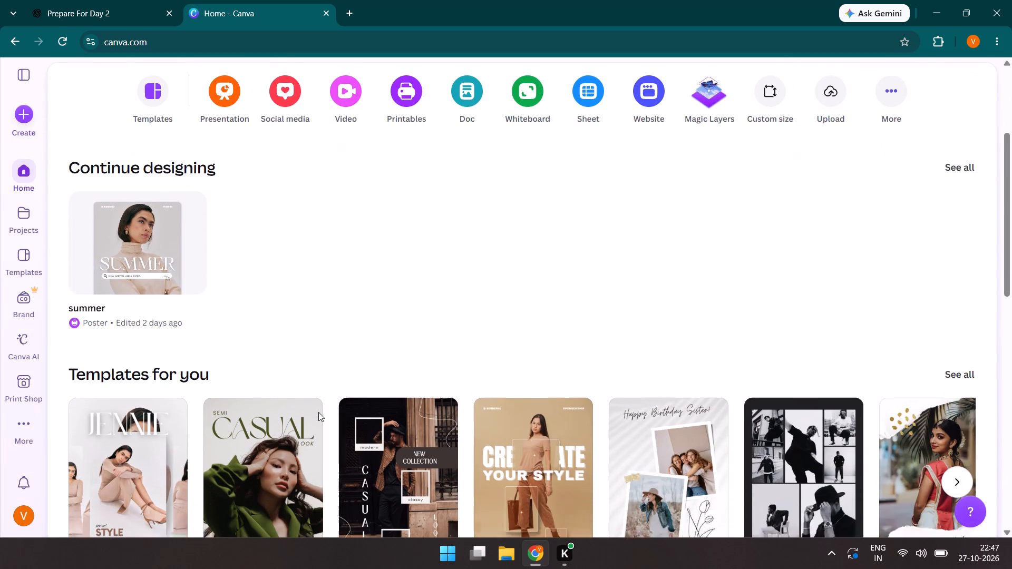
scroll(318, 412, down, 5)
scroll(318, 412, up, 8)
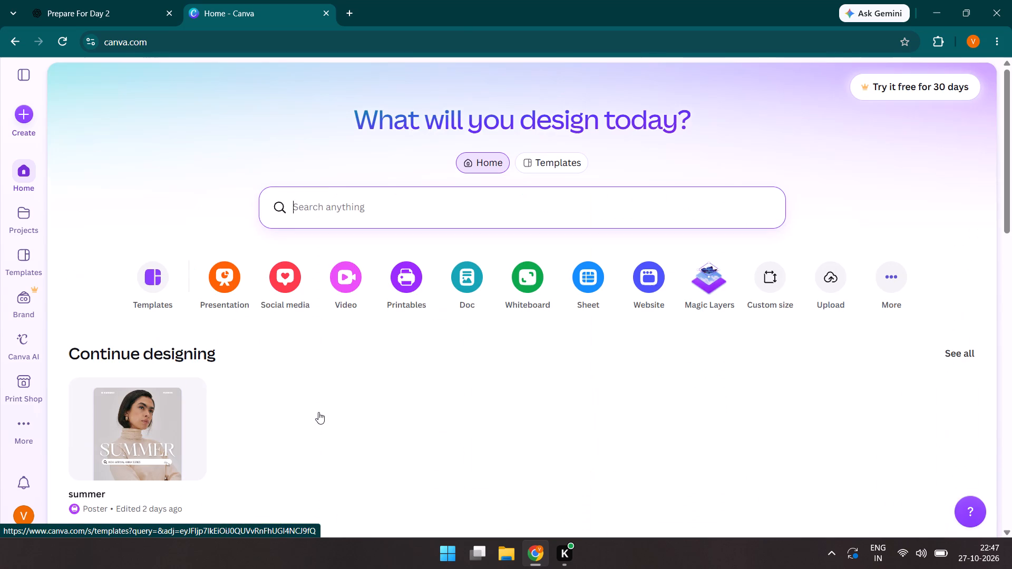
click(153, 289)
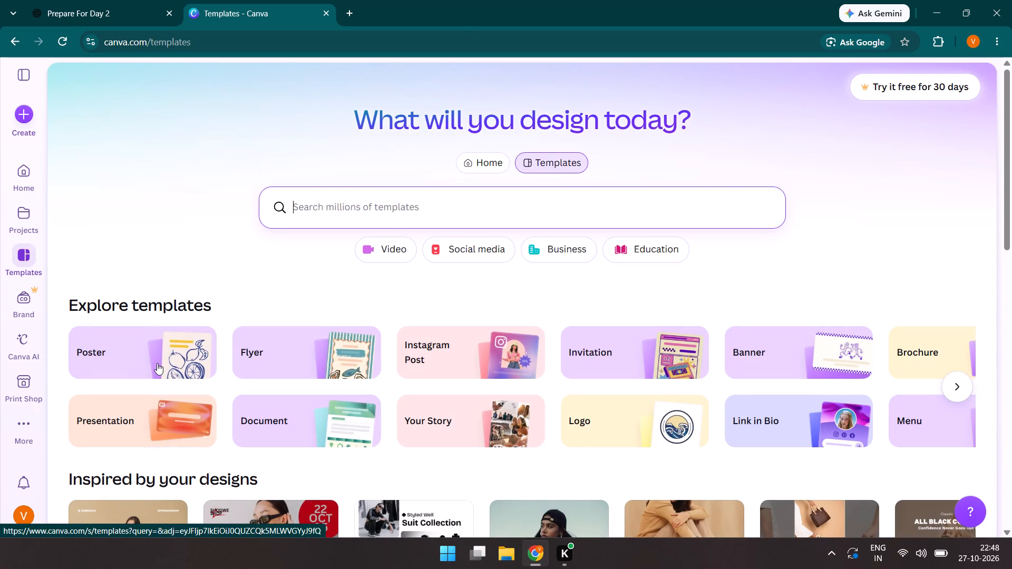
click(618, 367)
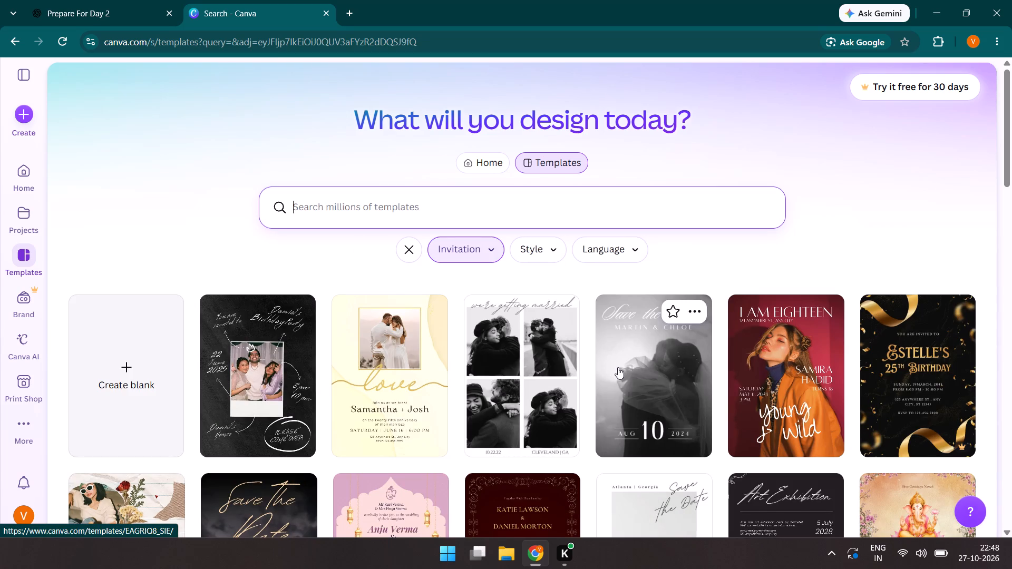
scroll(618, 367, down, 4)
scroll(618, 367, up, 3)
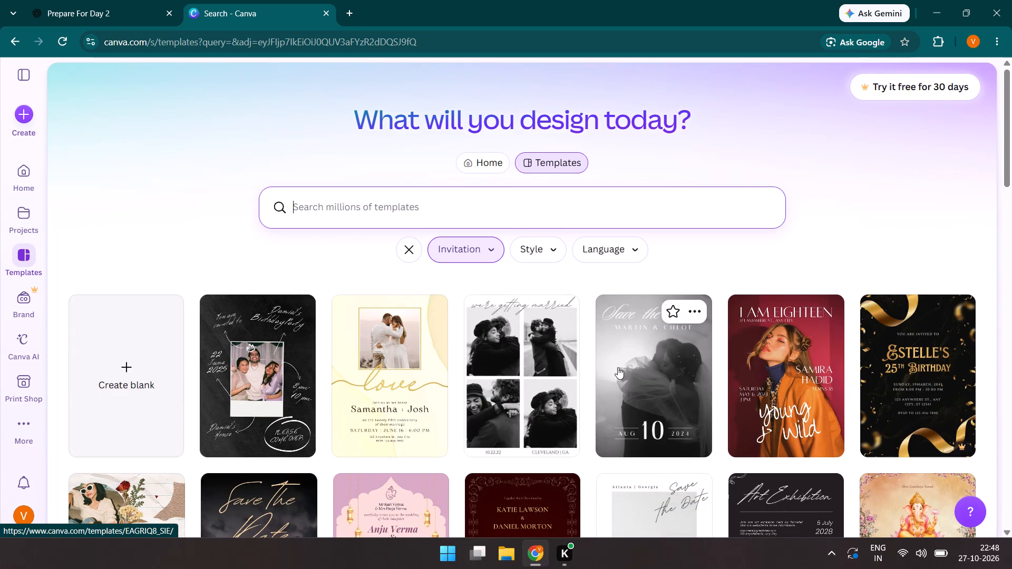
click(128, 382)
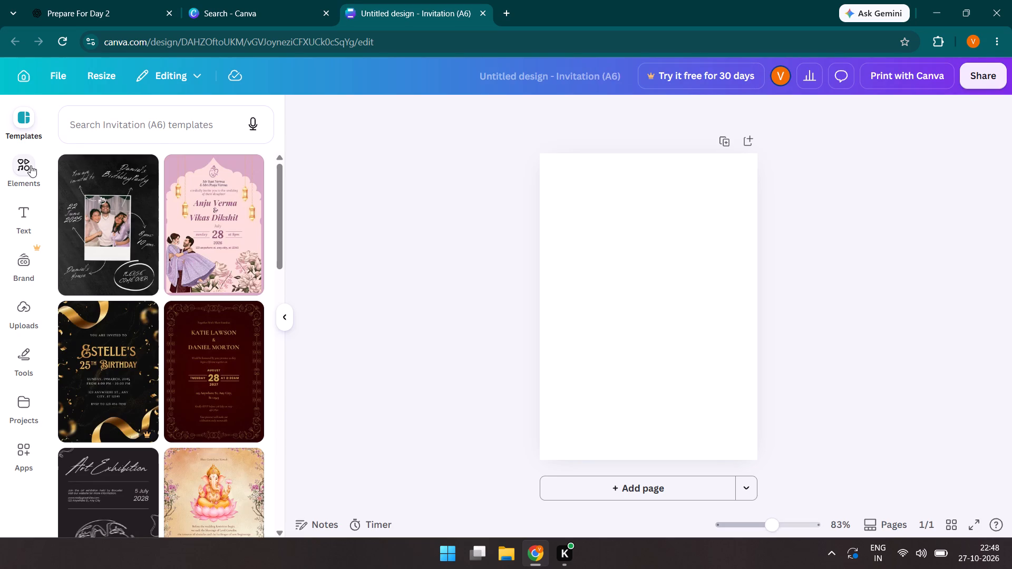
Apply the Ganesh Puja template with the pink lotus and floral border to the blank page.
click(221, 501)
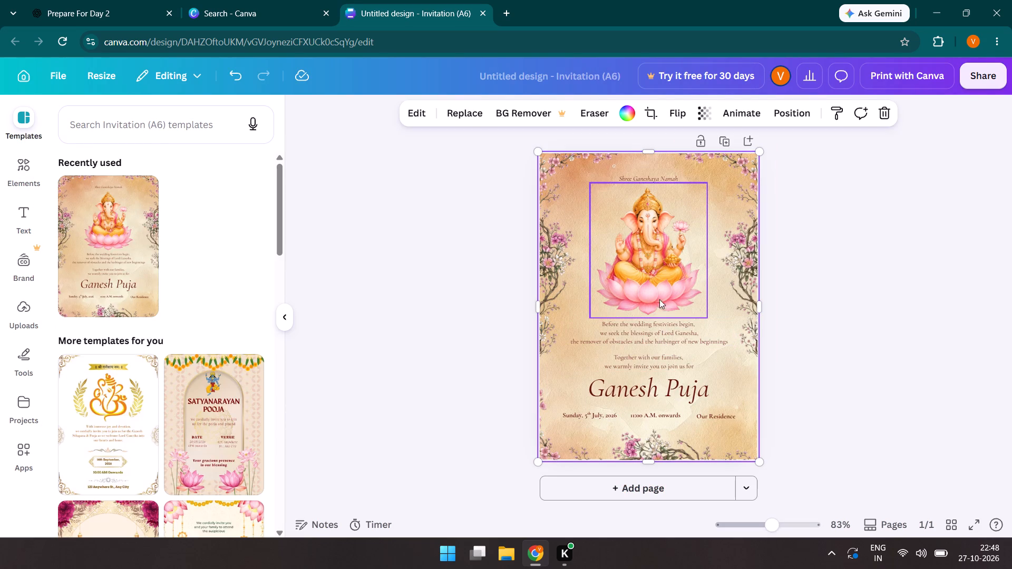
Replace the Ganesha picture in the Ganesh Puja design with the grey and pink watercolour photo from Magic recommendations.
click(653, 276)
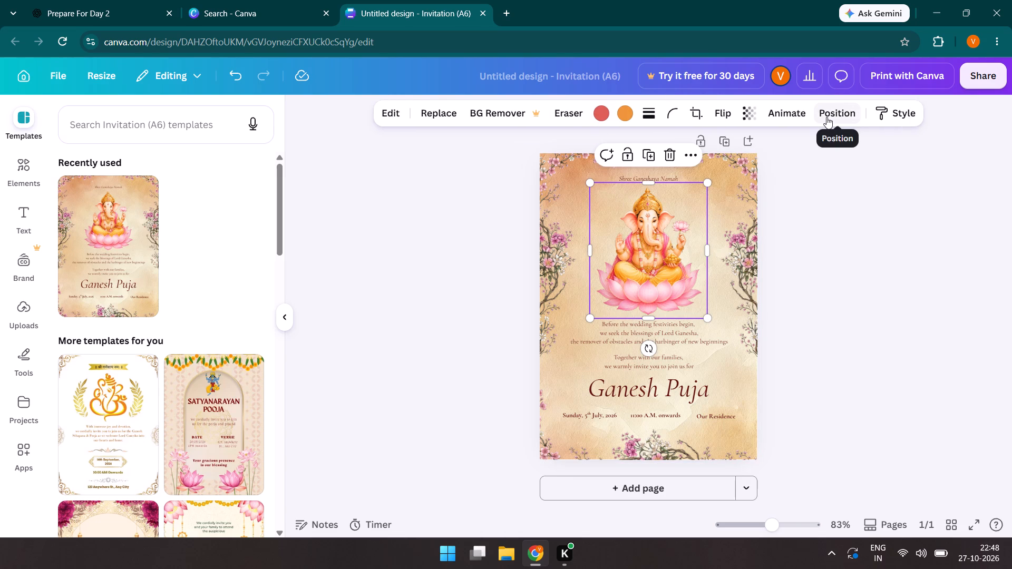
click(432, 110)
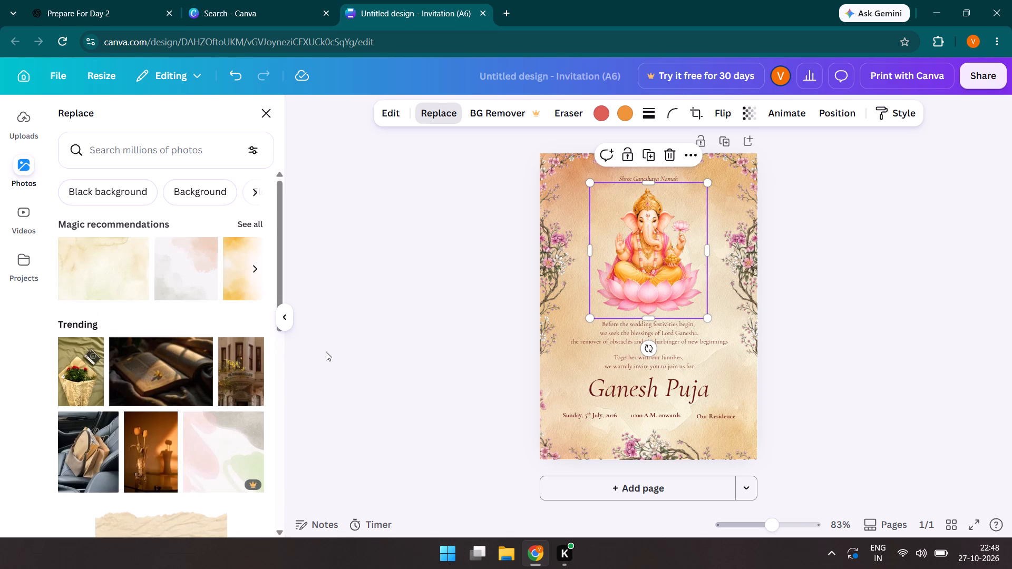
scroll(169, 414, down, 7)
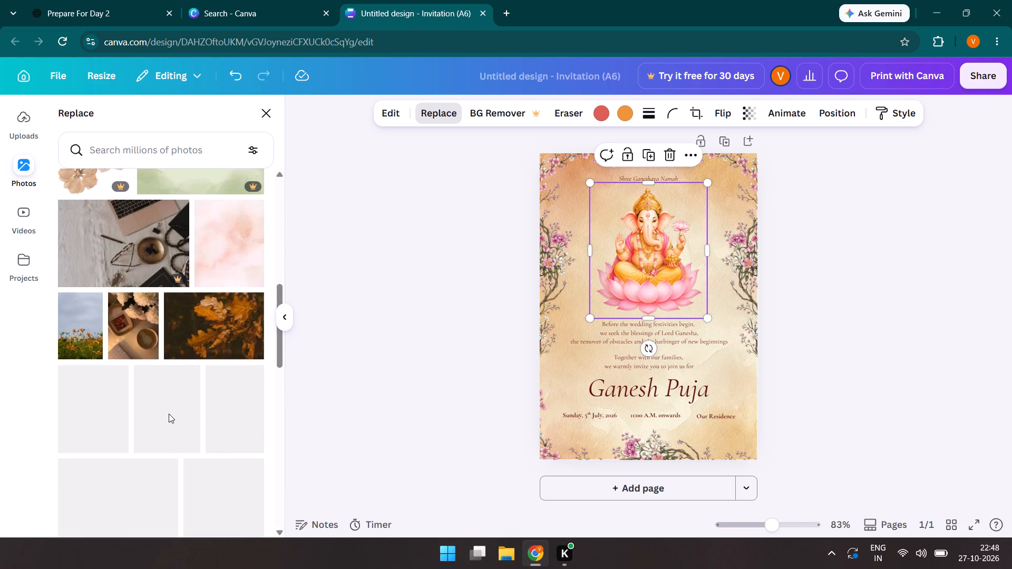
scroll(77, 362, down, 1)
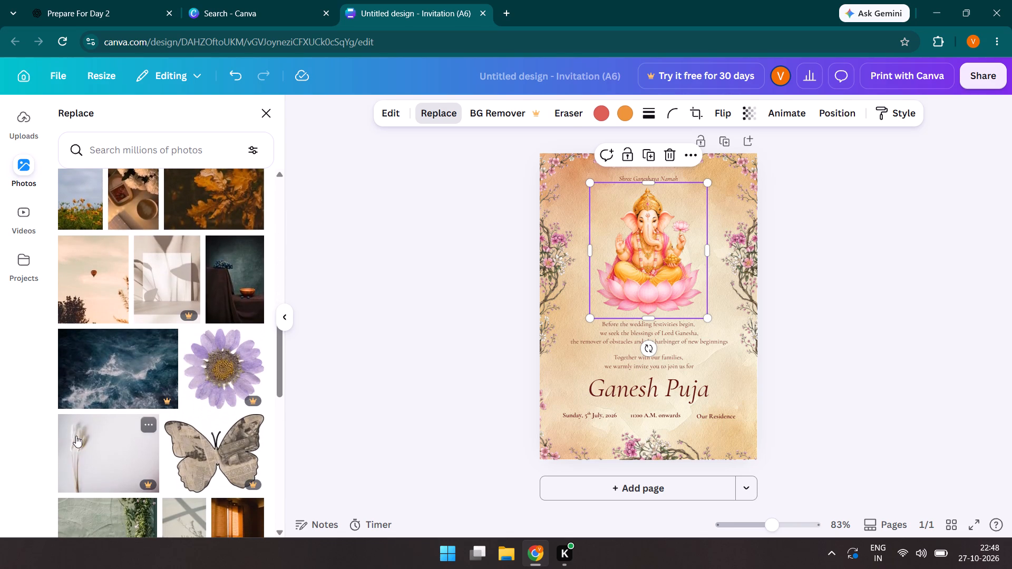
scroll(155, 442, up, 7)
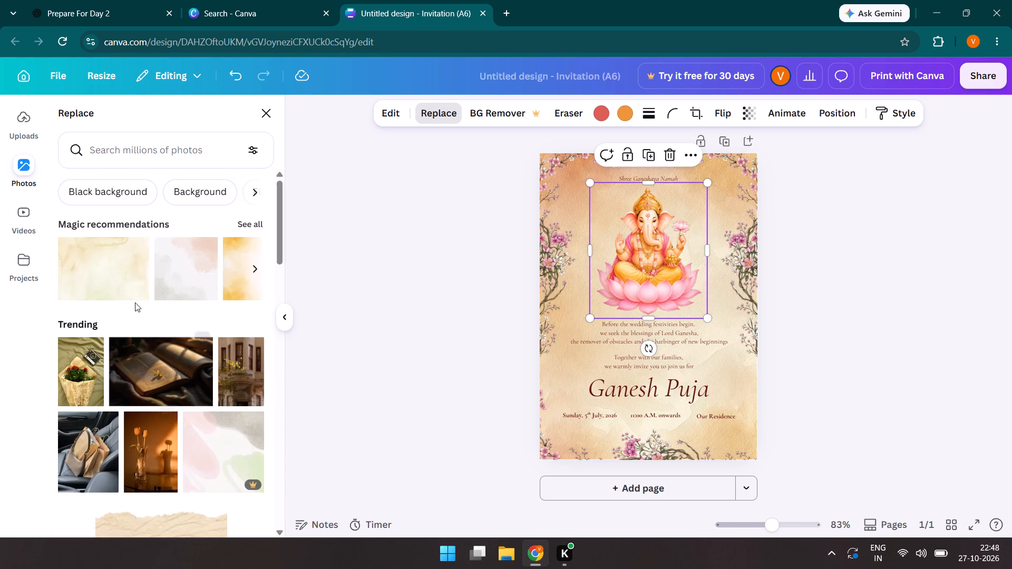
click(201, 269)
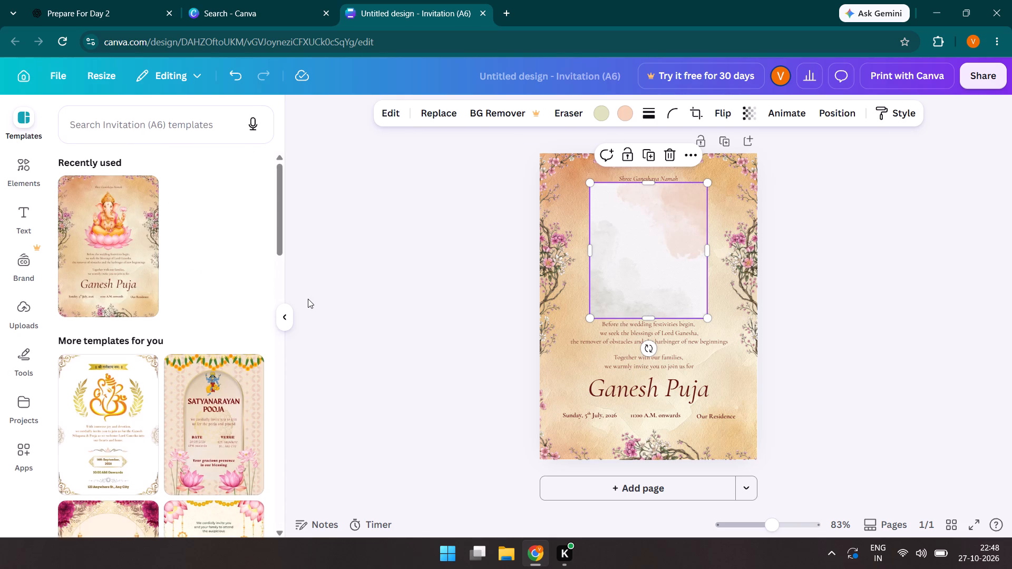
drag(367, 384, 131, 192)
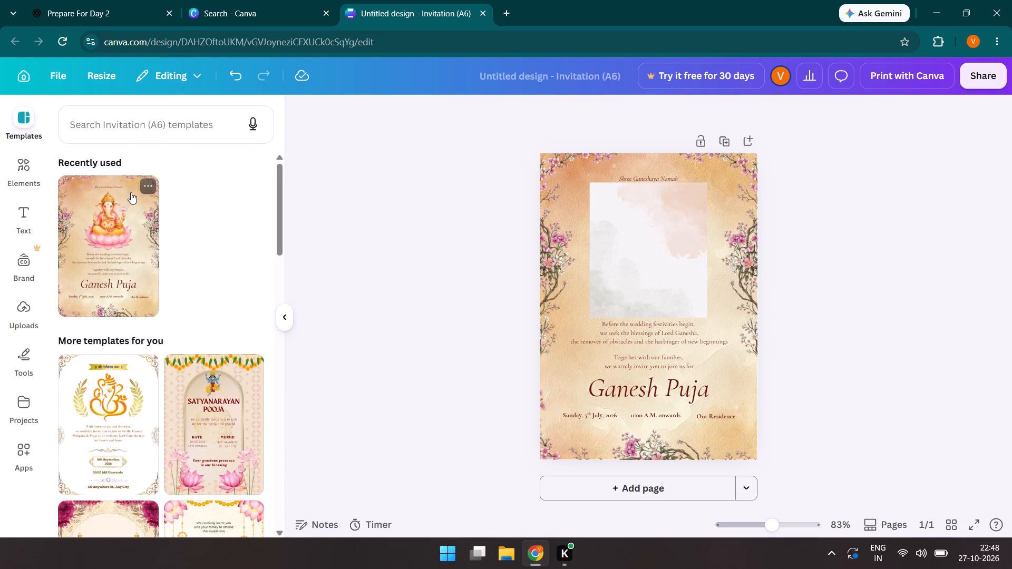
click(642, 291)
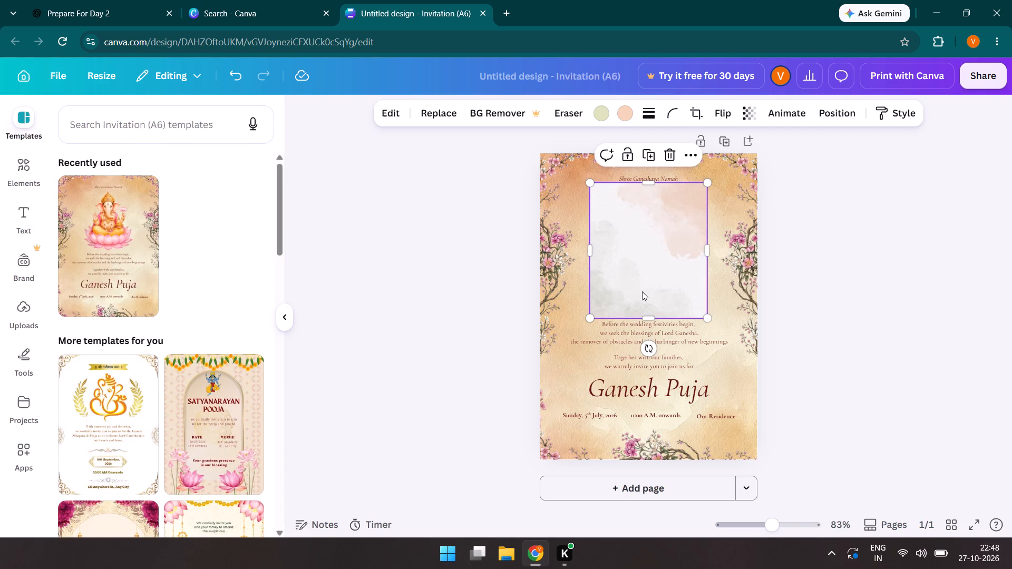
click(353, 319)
Search the invitation templates for ganesh and look through the designs for a suitable one.
click(202, 128)
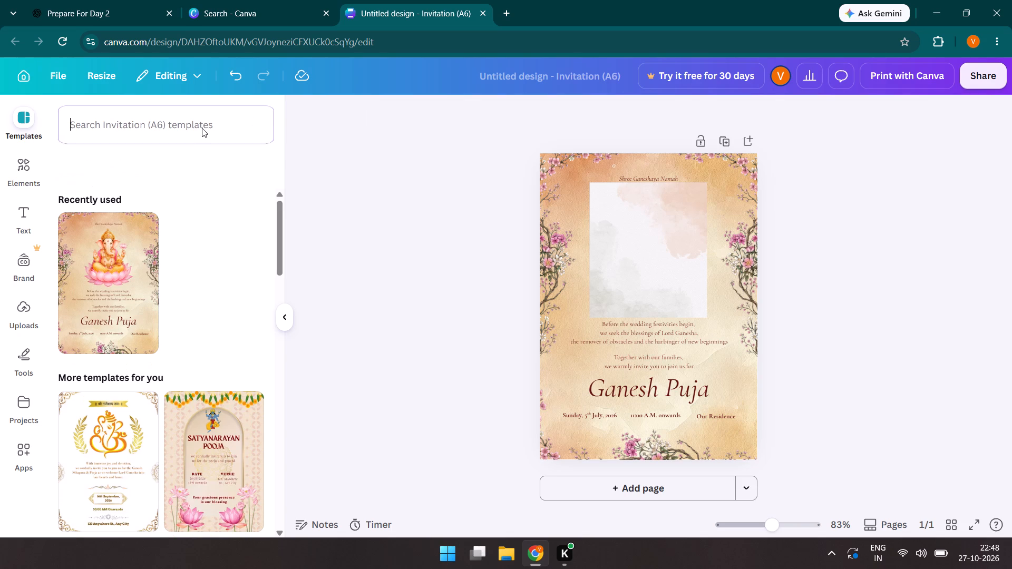
text(ganesh)
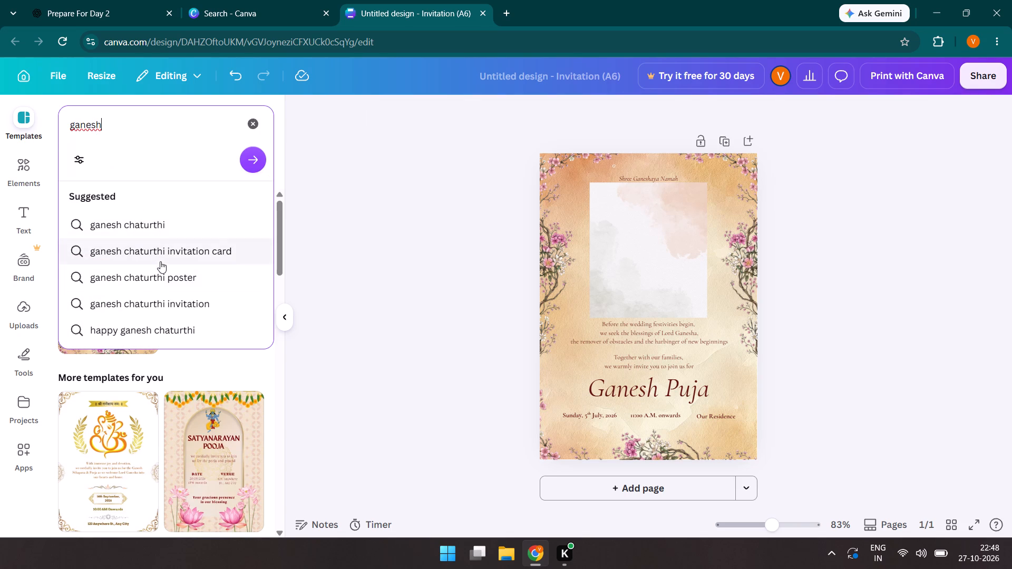
key(Return)
scroll(157, 404, down, 2)
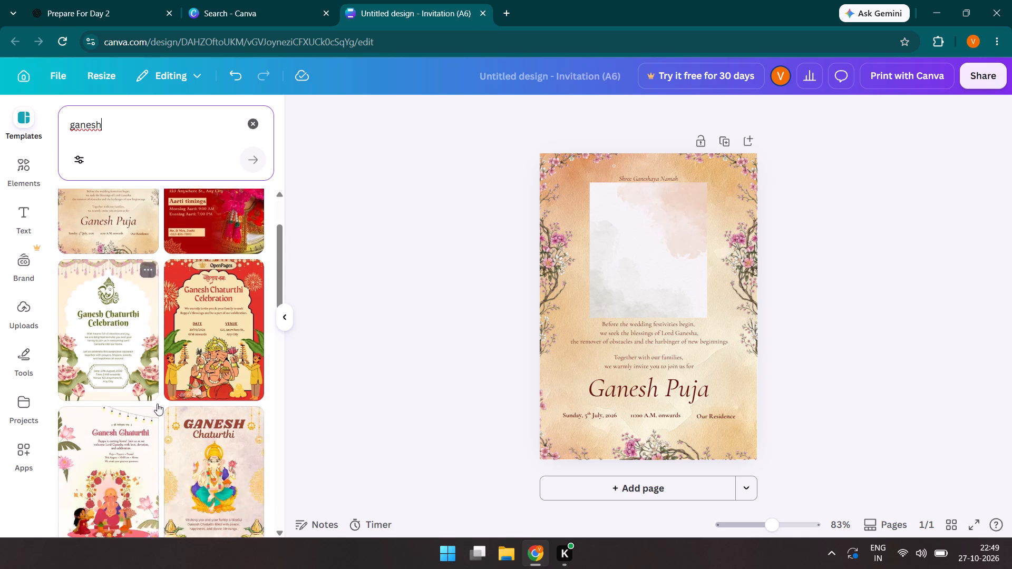
scroll(157, 404, down, 5)
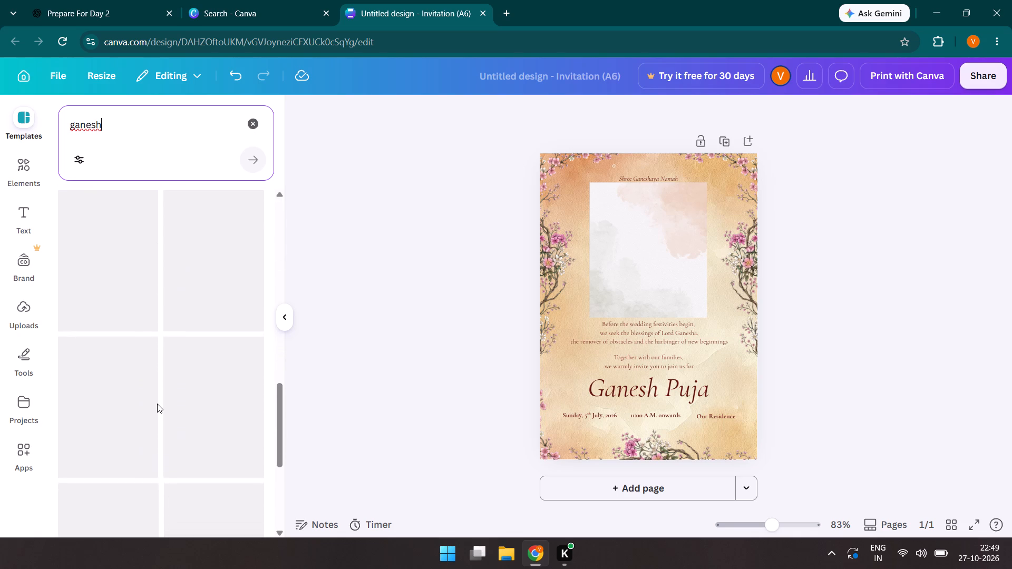
scroll(157, 404, down, 4)
scroll(157, 404, up, 6)
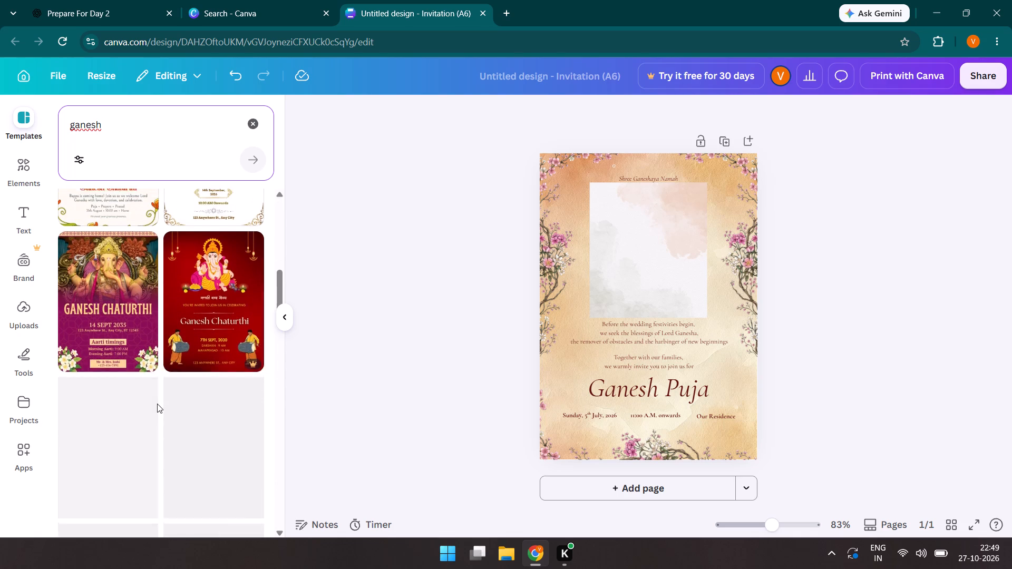
scroll(157, 404, down, 7)
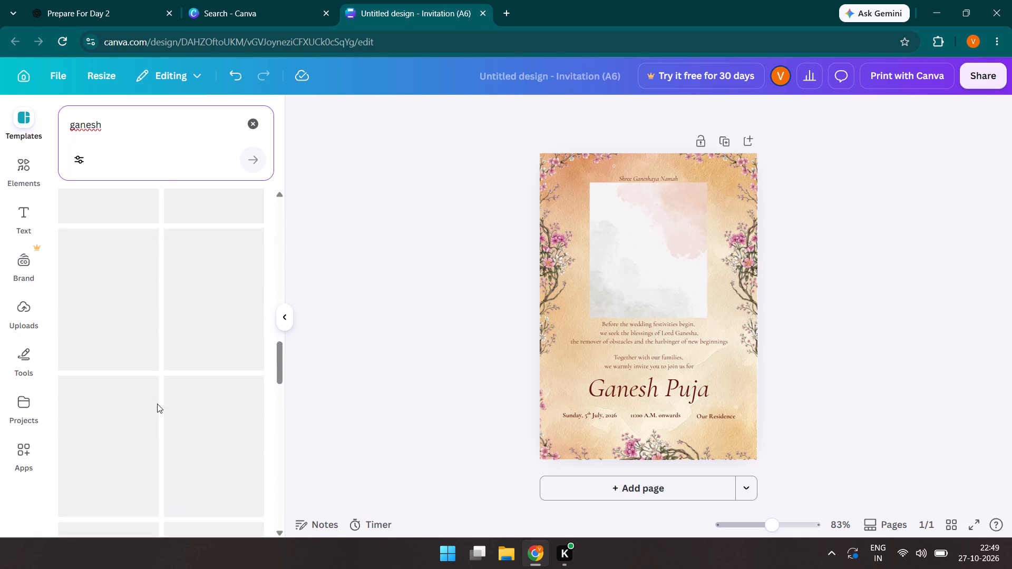
scroll(157, 404, down, 2)
scroll(157, 404, up, 7)
scroll(189, 341, up, 2)
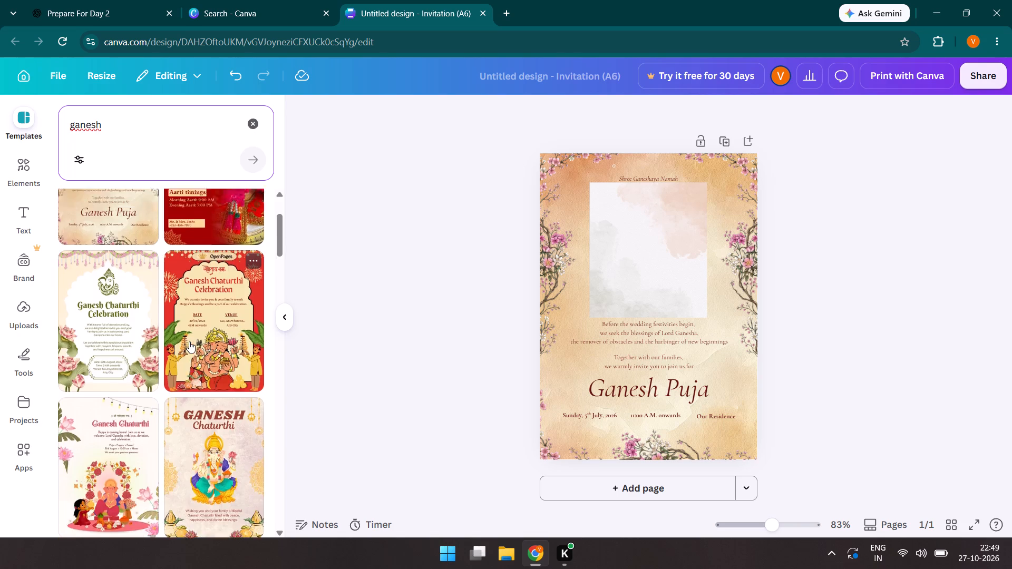
scroll(189, 341, up, 3)
Search the templates for ganesh pics and apply the cream Ganesh Chaturthi template with the seated Ganesha to the page.
key(space)
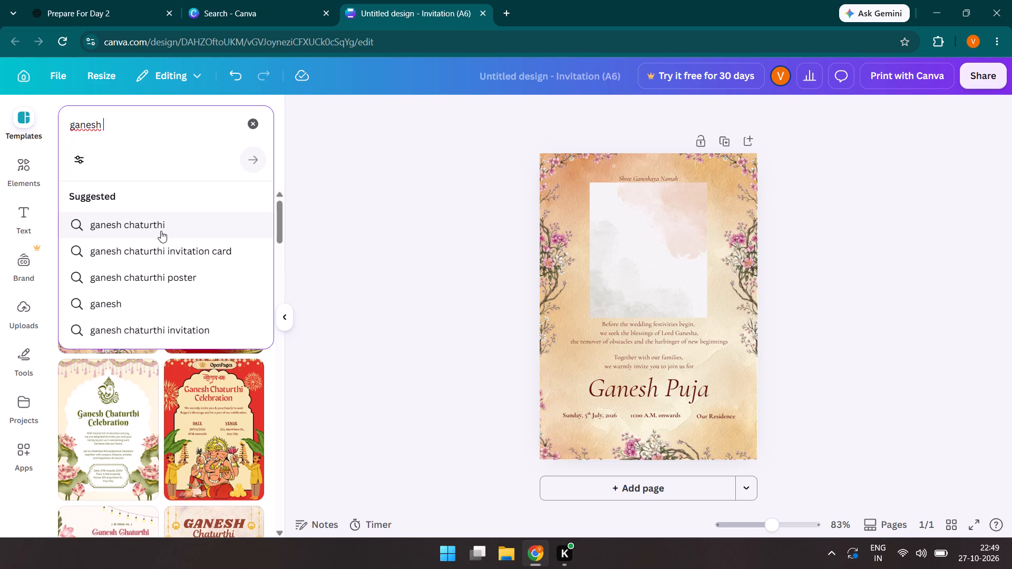
text(pics)
key(Return)
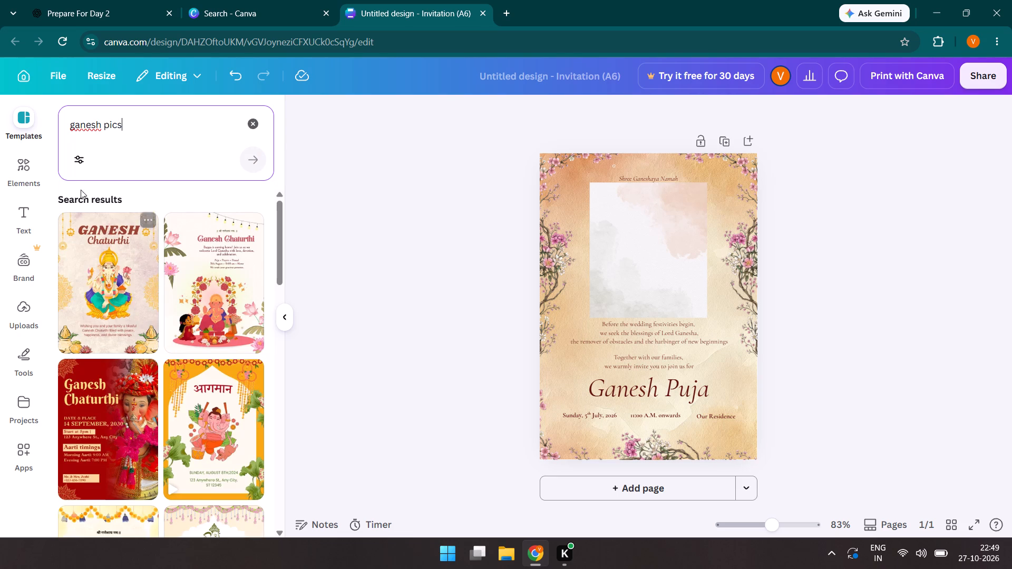
click(119, 266)
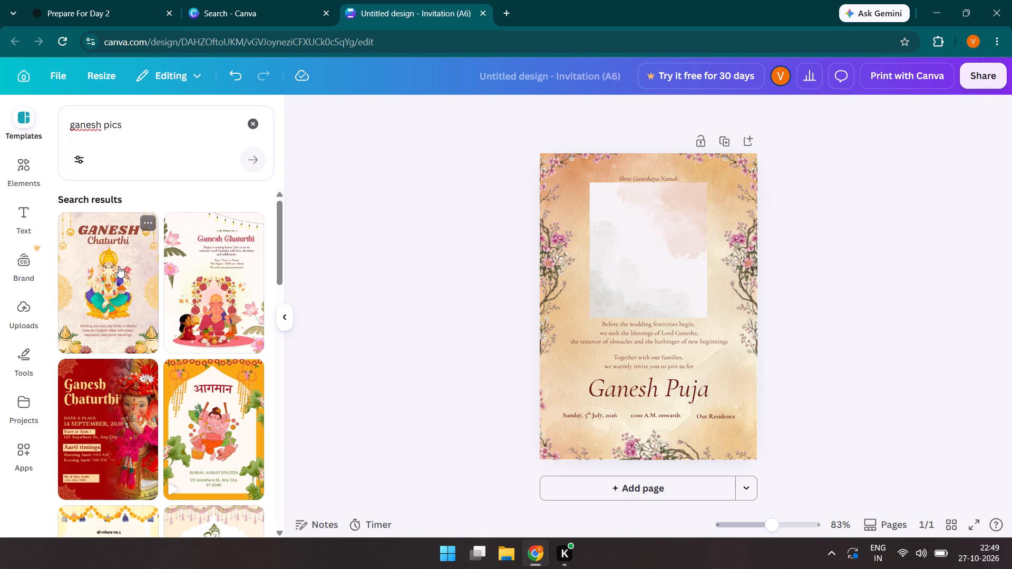
scroll(627, 359, up, 4)
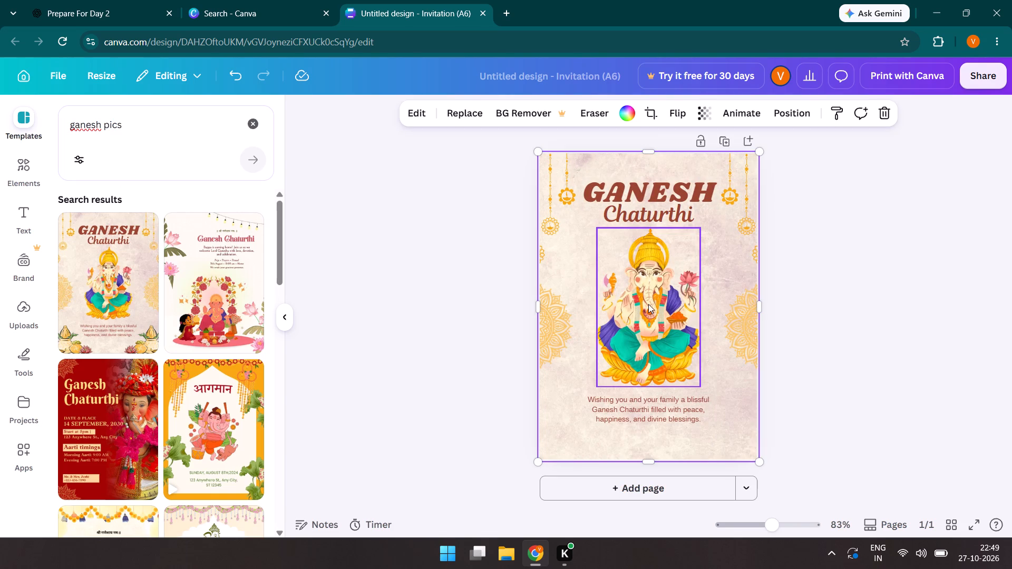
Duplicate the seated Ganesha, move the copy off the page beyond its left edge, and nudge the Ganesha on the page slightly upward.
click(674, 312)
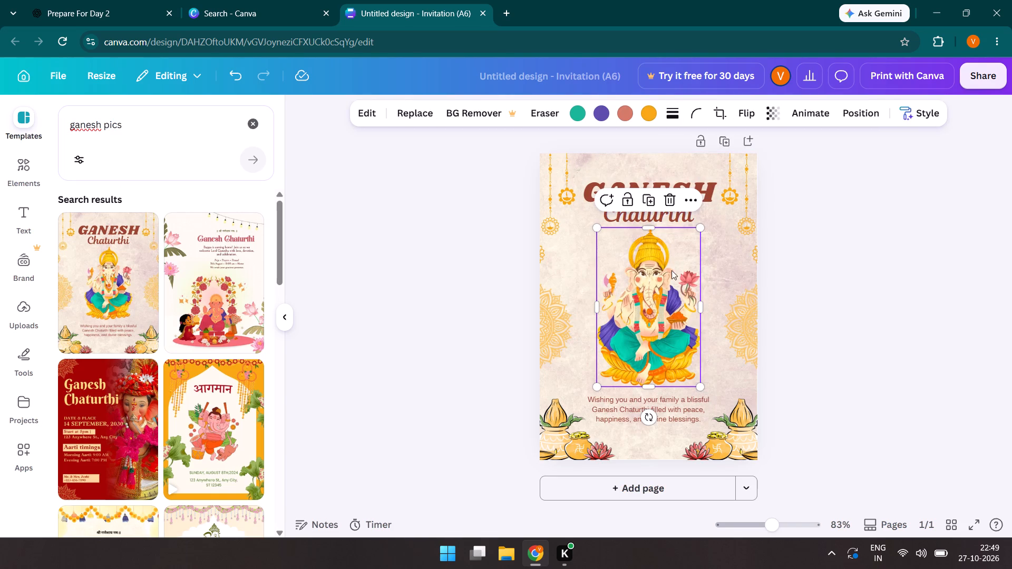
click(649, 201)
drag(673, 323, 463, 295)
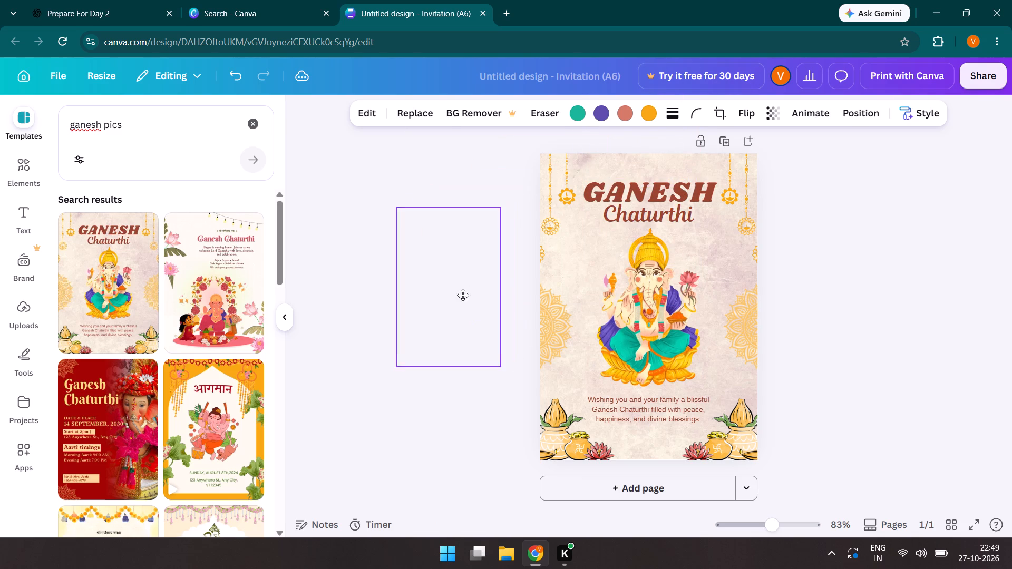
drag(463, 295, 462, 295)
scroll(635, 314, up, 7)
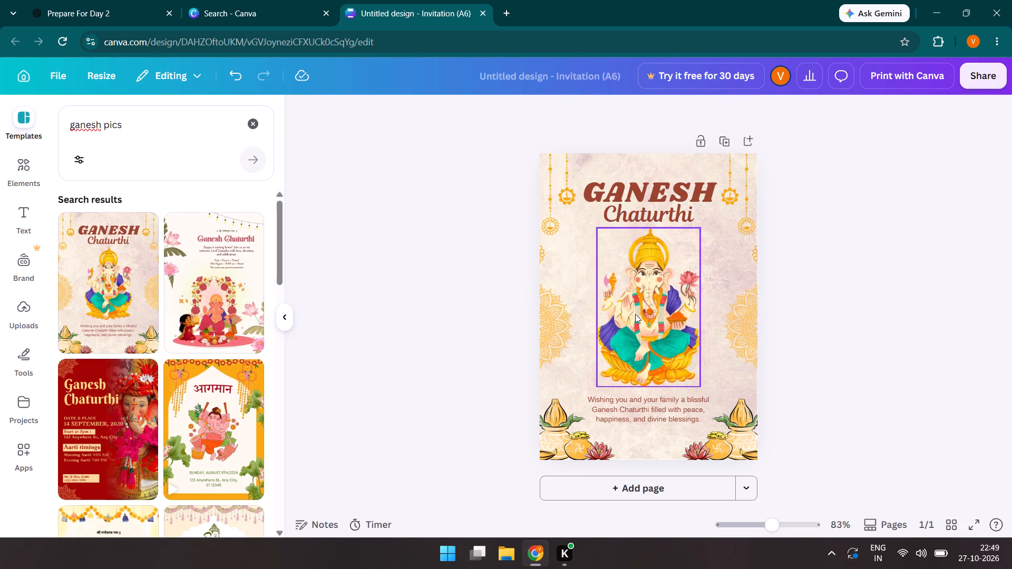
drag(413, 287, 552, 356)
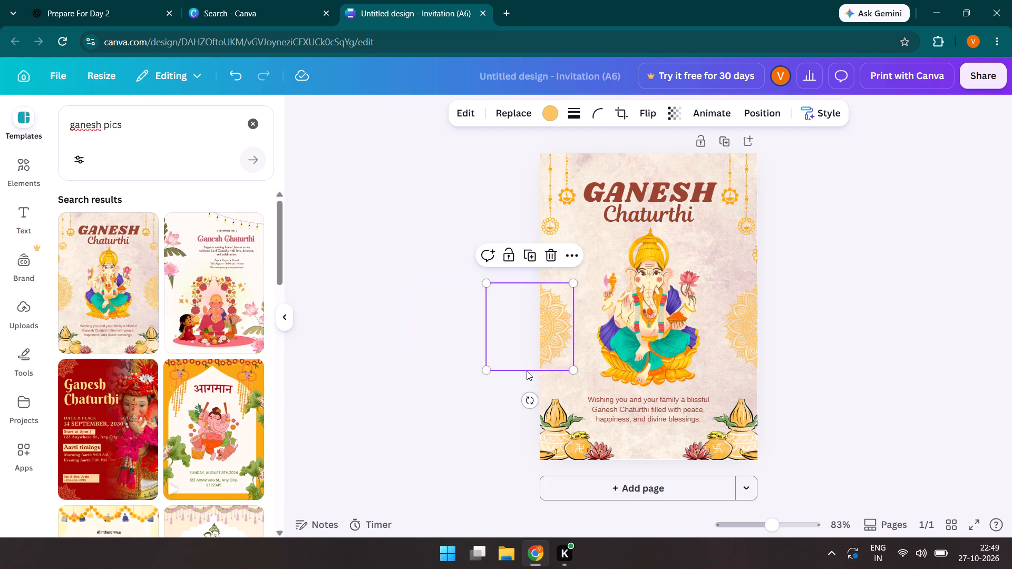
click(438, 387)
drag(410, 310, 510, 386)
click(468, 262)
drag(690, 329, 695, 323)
Move the GANESH and Chaturthi titles from the top of the page down between the kalash pots at the bottom.
click(580, 204)
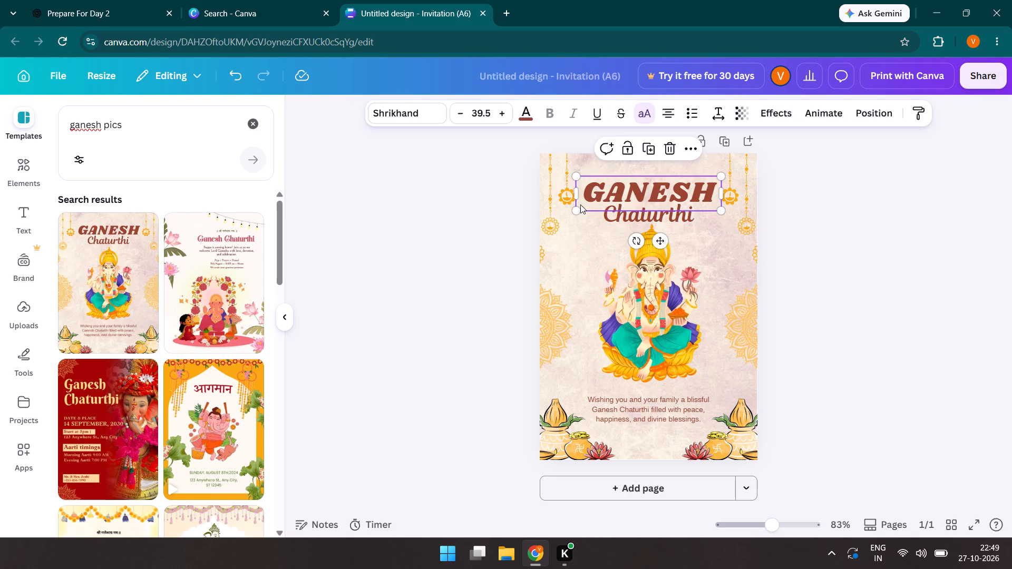
drag(580, 204, 575, 430)
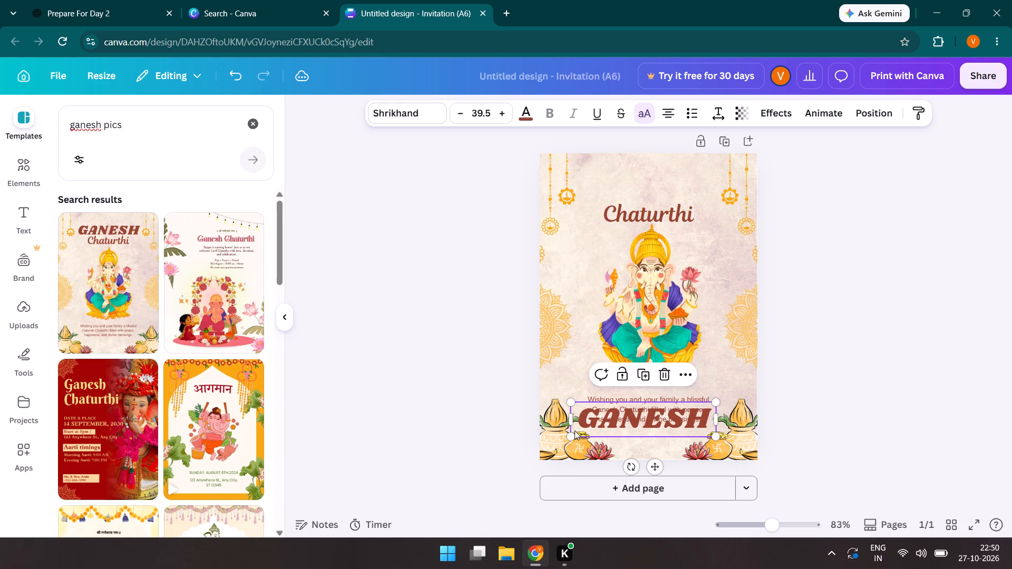
drag(619, 217, 605, 443)
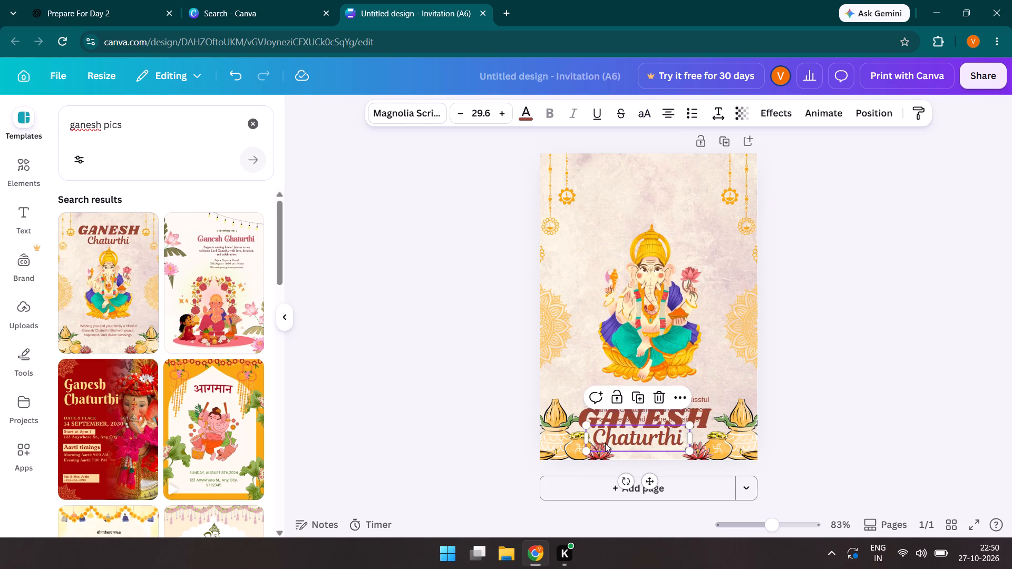
Shift the Ganesha figure up on the page and move the greeting text above it to the page's top centre.
drag(638, 304, 636, 242)
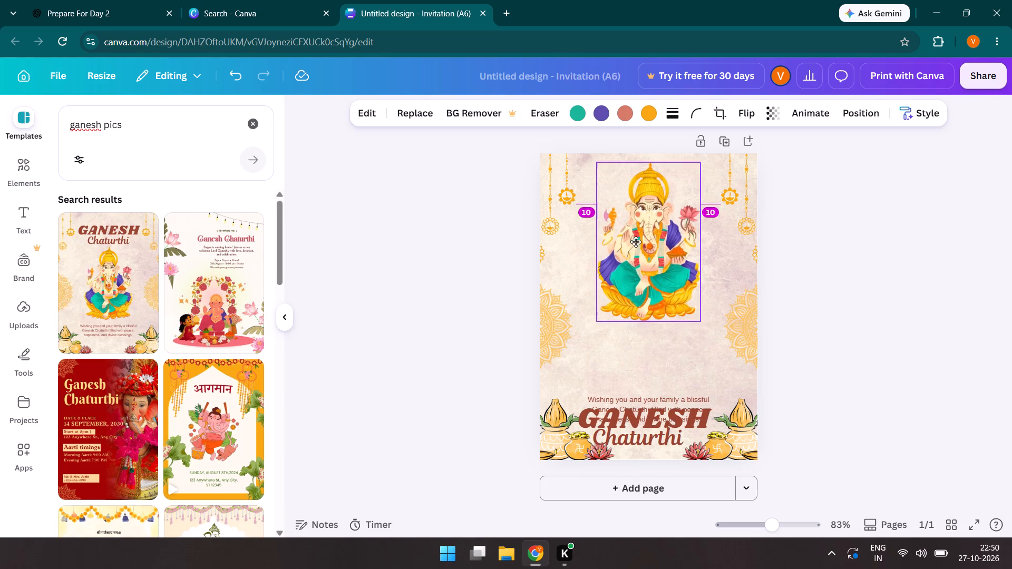
drag(636, 242, 639, 283)
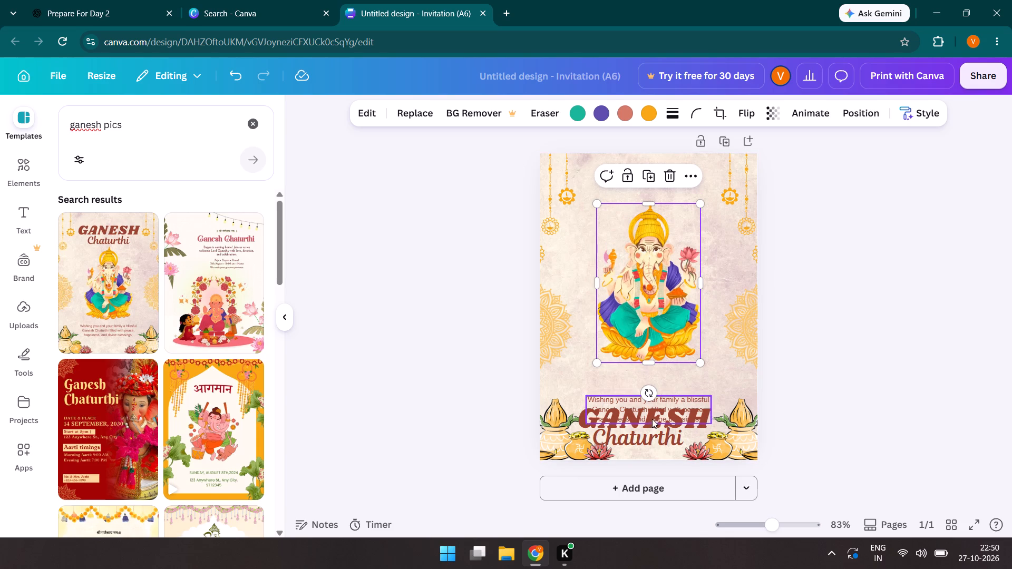
drag(653, 418, 660, 174)
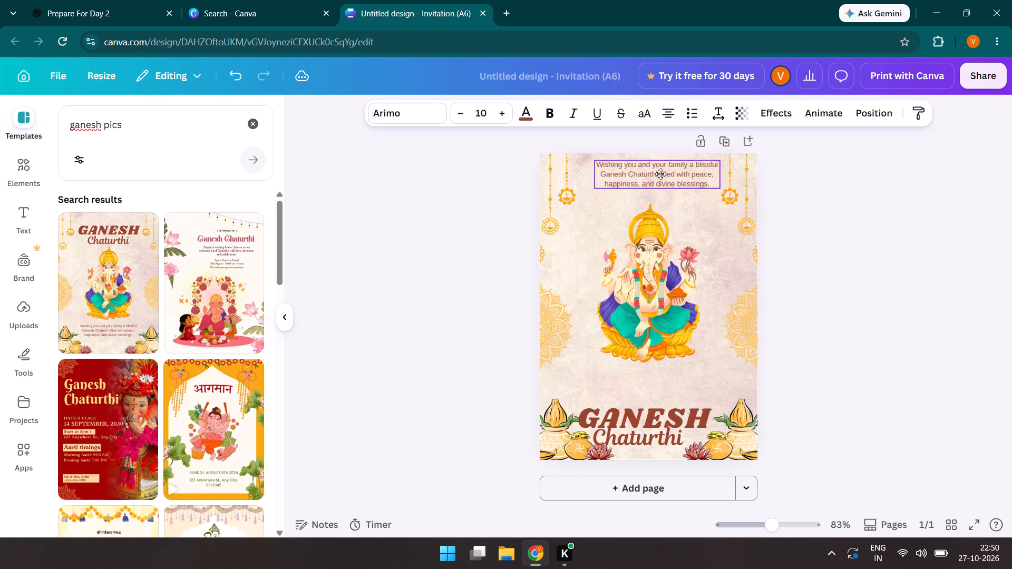
drag(660, 174, 654, 186)
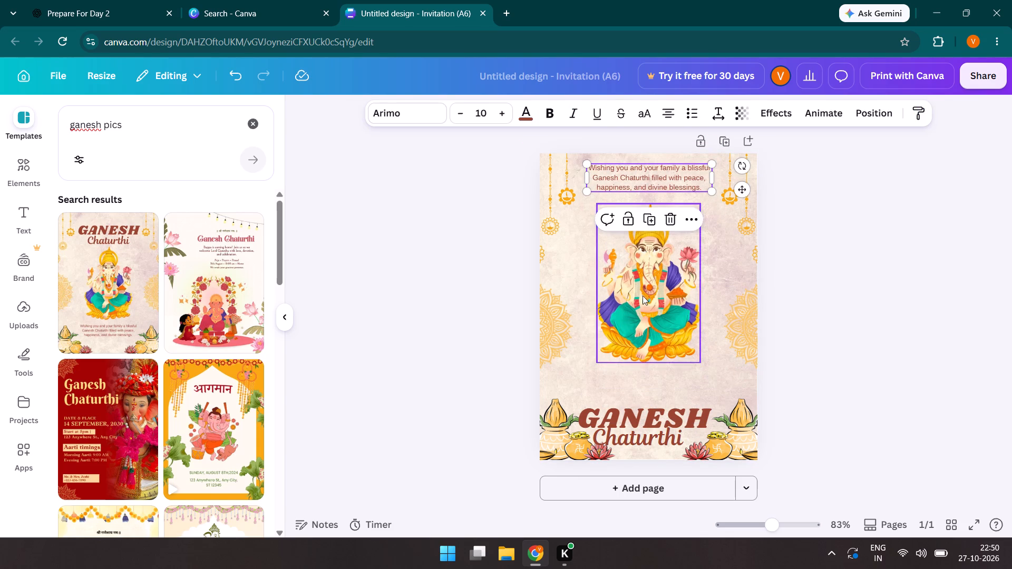
Centre the GANESH title just below the Ganesha figure with the Chaturthi title beneath it.
drag(647, 419, 655, 387)
drag(638, 444, 653, 430)
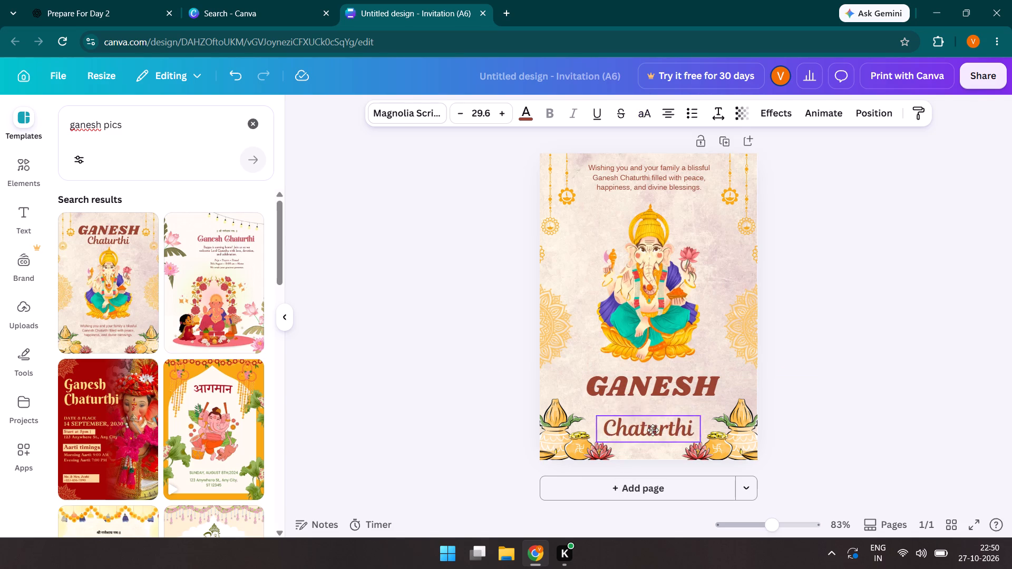
drag(653, 430, 646, 425)
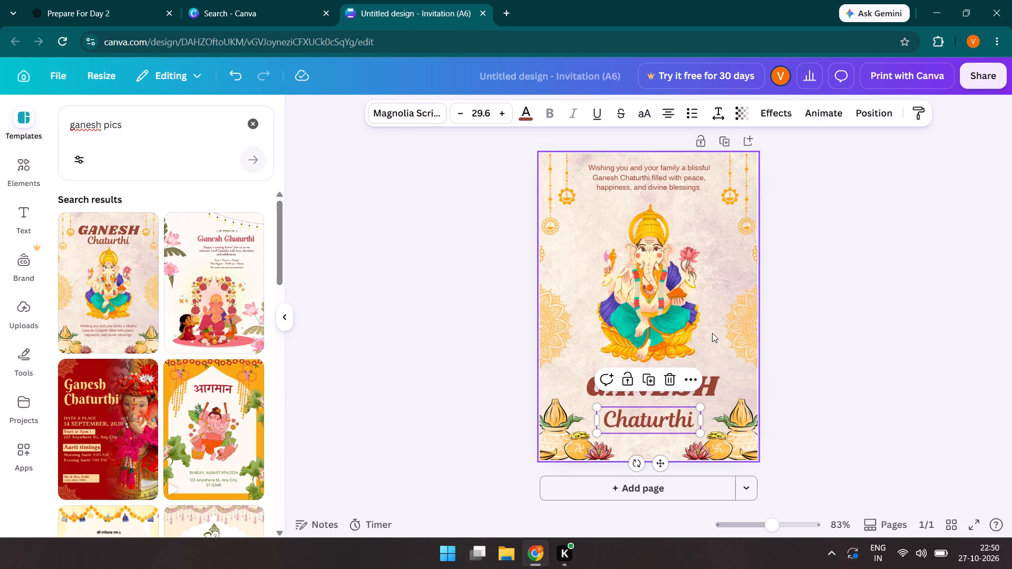
click(712, 333)
Replace the greeting with "wishing a verey happy ganesh chaturthi to all the boys and girls of all the students that who are studying".
click(684, 174)
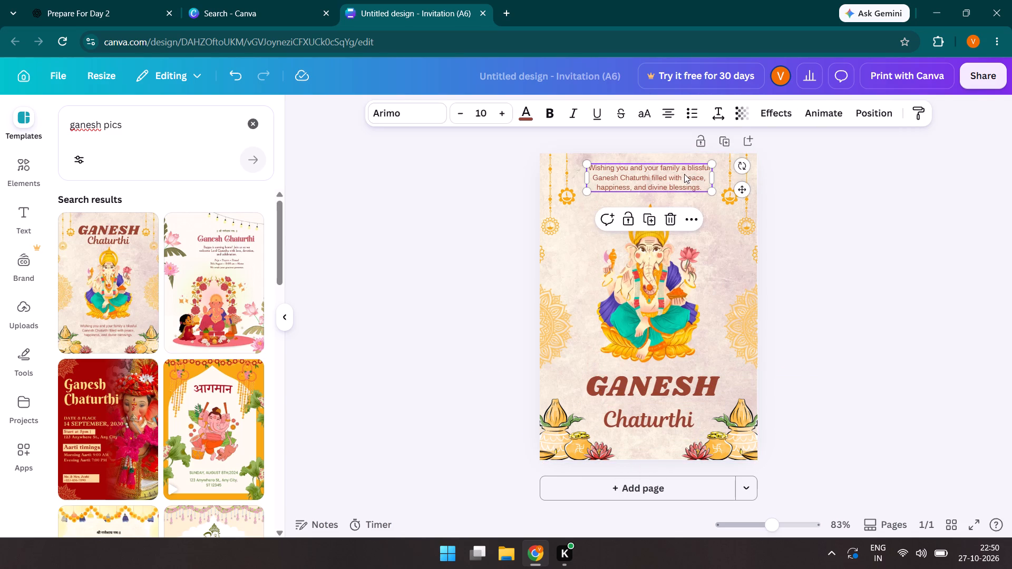
click(663, 182)
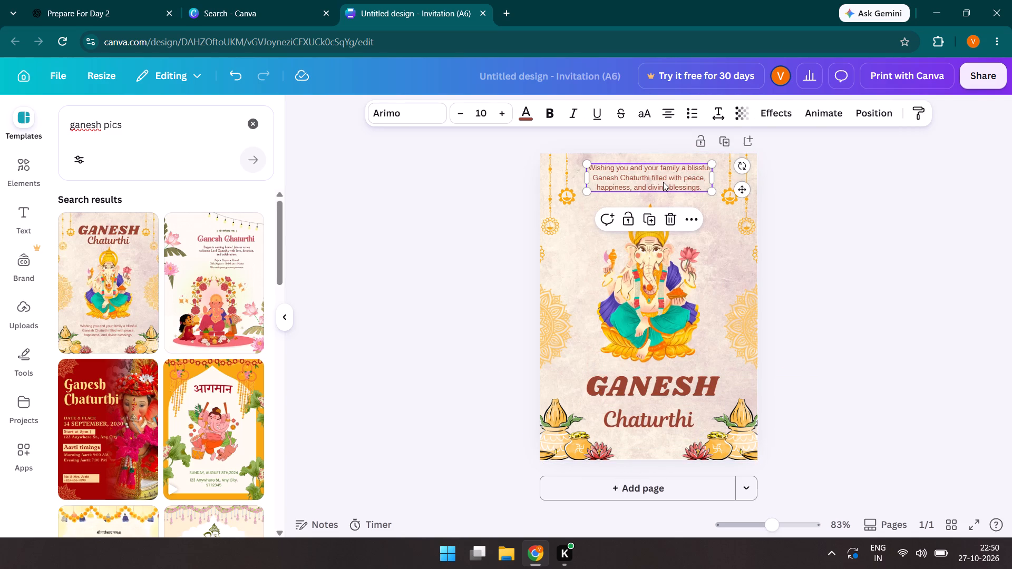
double_click(663, 182)
key(BackSpace)
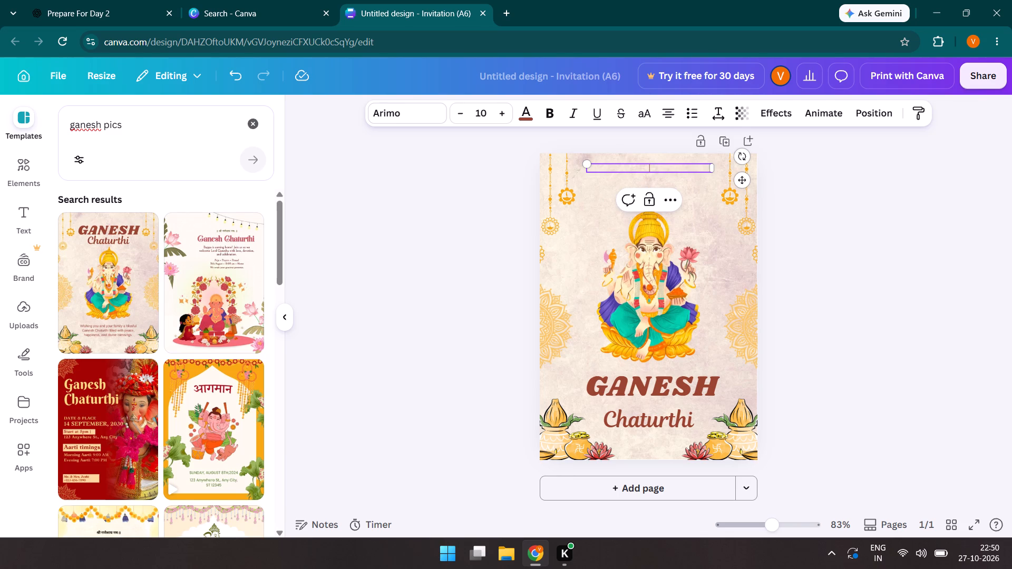
key(w)
text(is)
text(hing a verey happy)
scroll(888, 258, up, 3)
key(space)
text(ganesh cha)
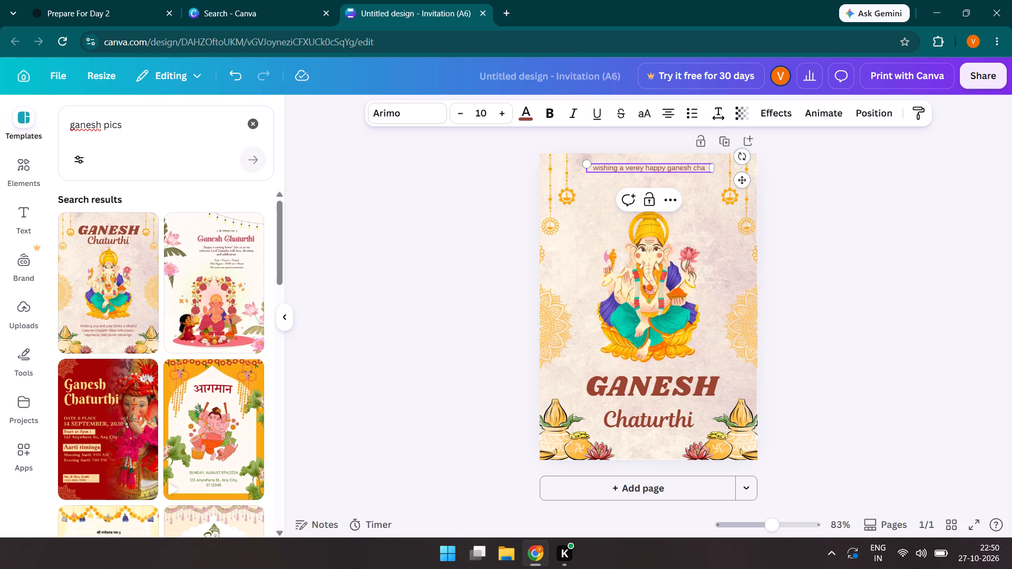
text(turthi)
key(space)
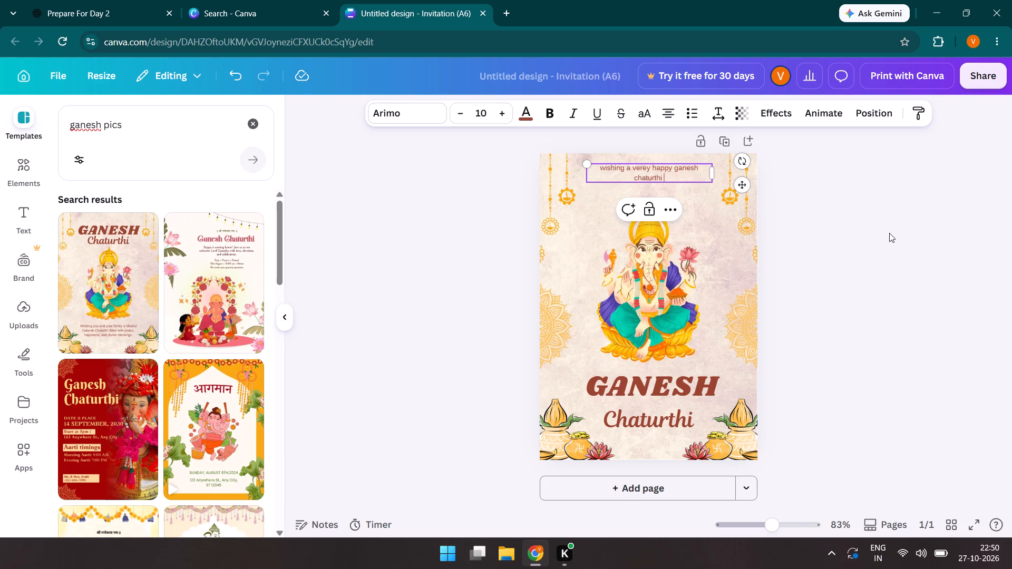
text(to all the)
key(space)
text(boys and girls that can be)
key(space)
text(save d)
key(BackSpace)
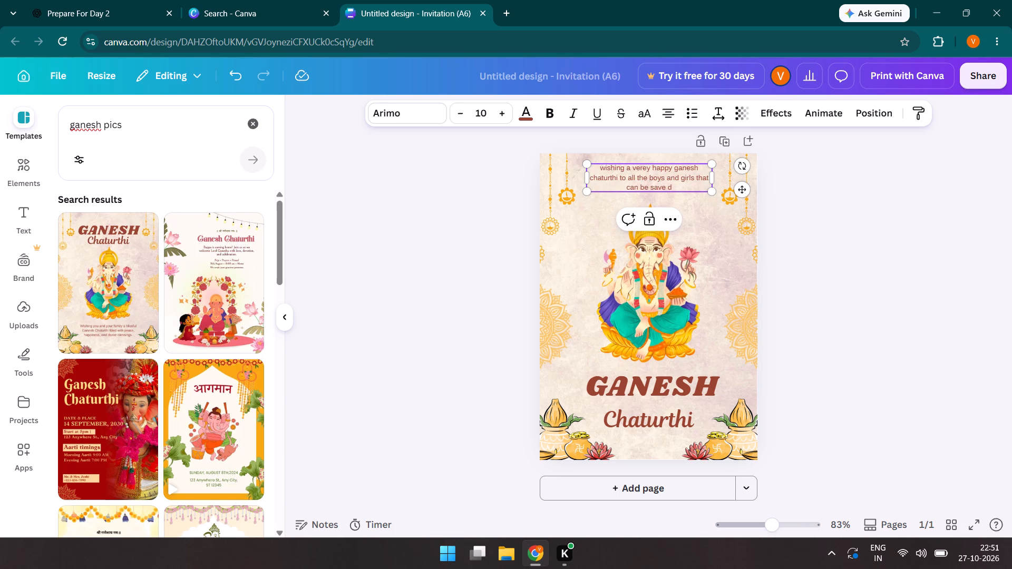
key(BackSpace)
key(BackSpace)
key(BackSpace)
key(BackSpace)
key(BackSpace)
key(BackSpace)
key(BackSpace)
key(BackSpace)
key(BackSpace)
key(BackSpace)
key(BackSpace)
key(BackSpace)
key(BackSpace)
key(BackSpace)
key(BackSpace)
key(BackSpace)
key(BackSpace)
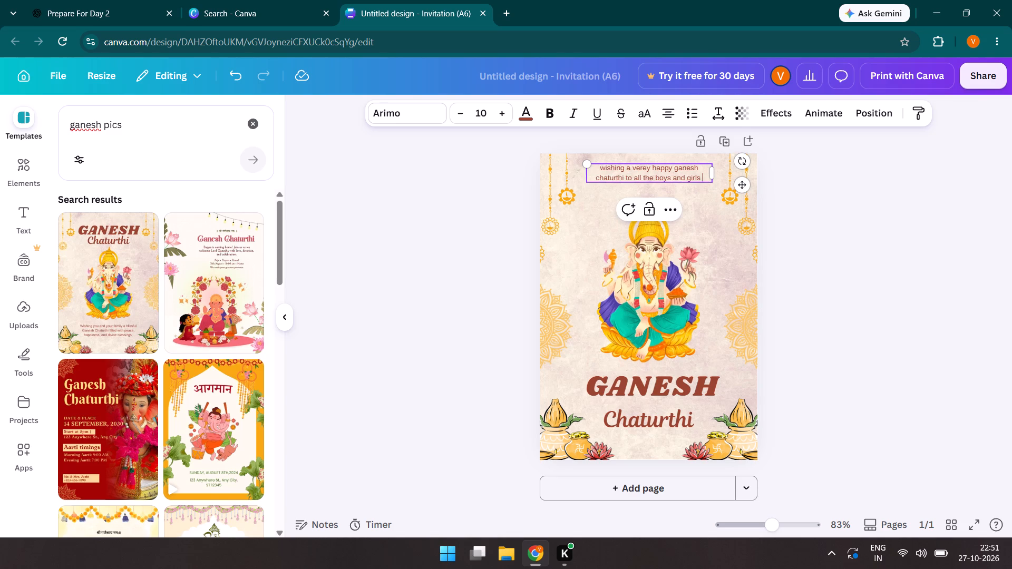
text(of all the students that who are study)
key(i)
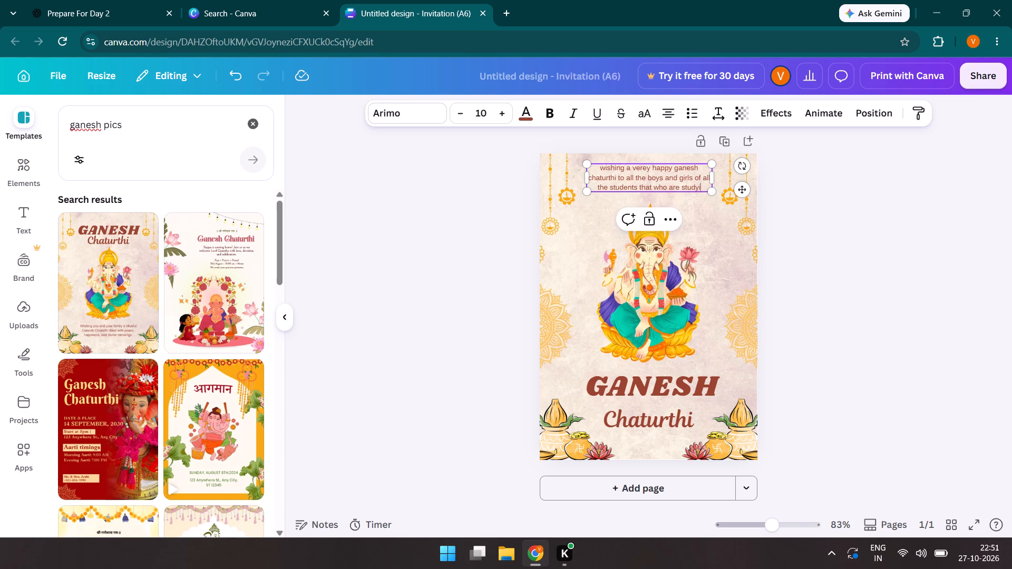
text(ng)
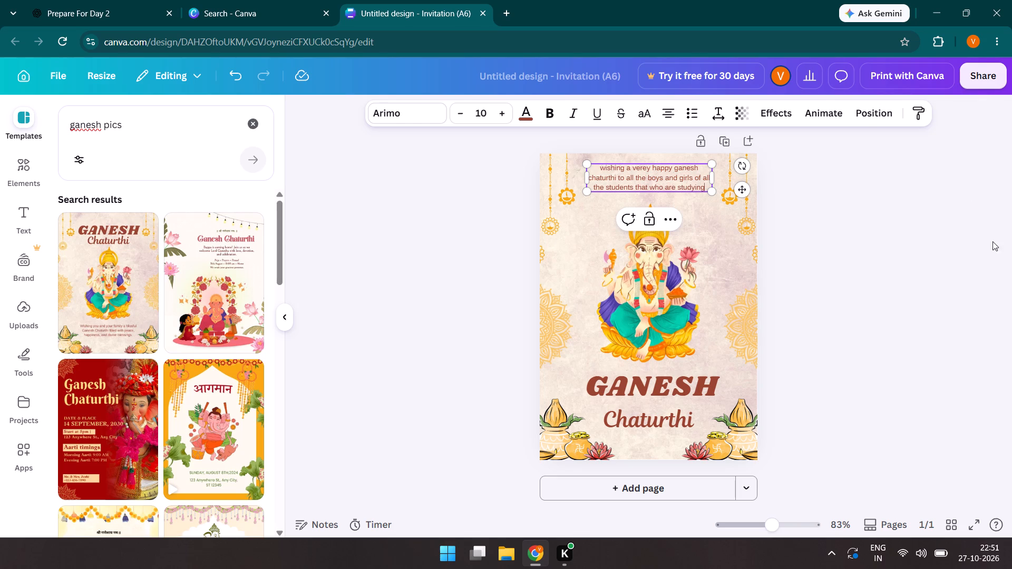
Move the Chaturthi title up so it sits closely beneath the GANESH title.
click(669, 418)
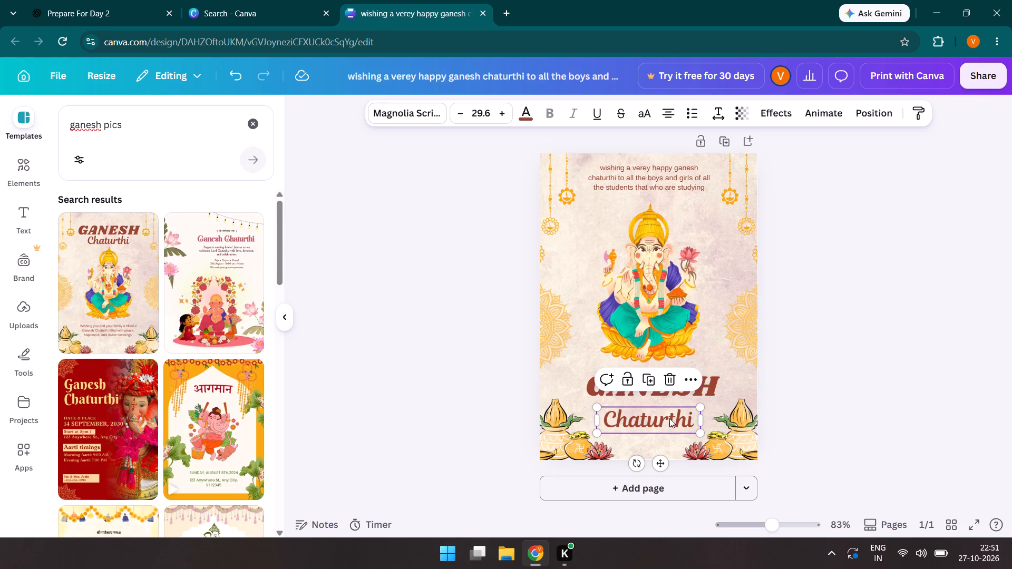
drag(669, 418, 668, 409)
Move the yellow mandala from the page's right edge to the bottom centre, behind the GANESH Chaturthi titles.
click(750, 368)
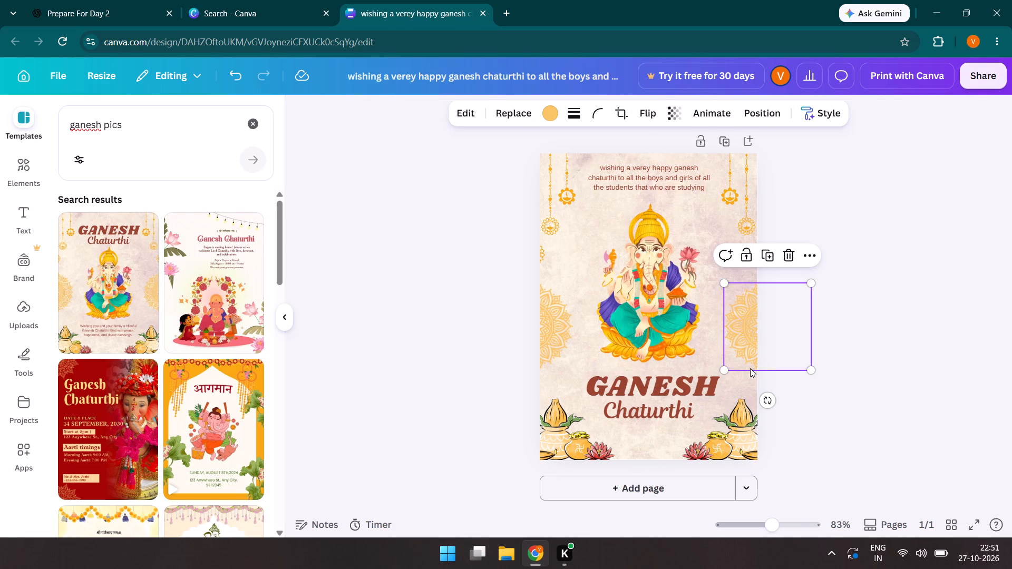
click(749, 343)
drag(749, 343, 676, 388)
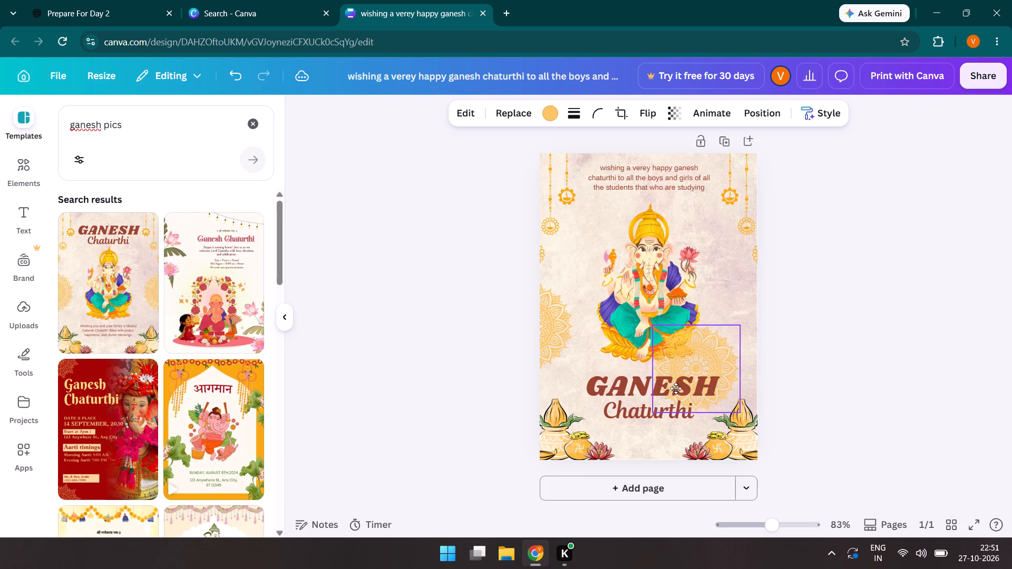
drag(676, 388, 631, 427)
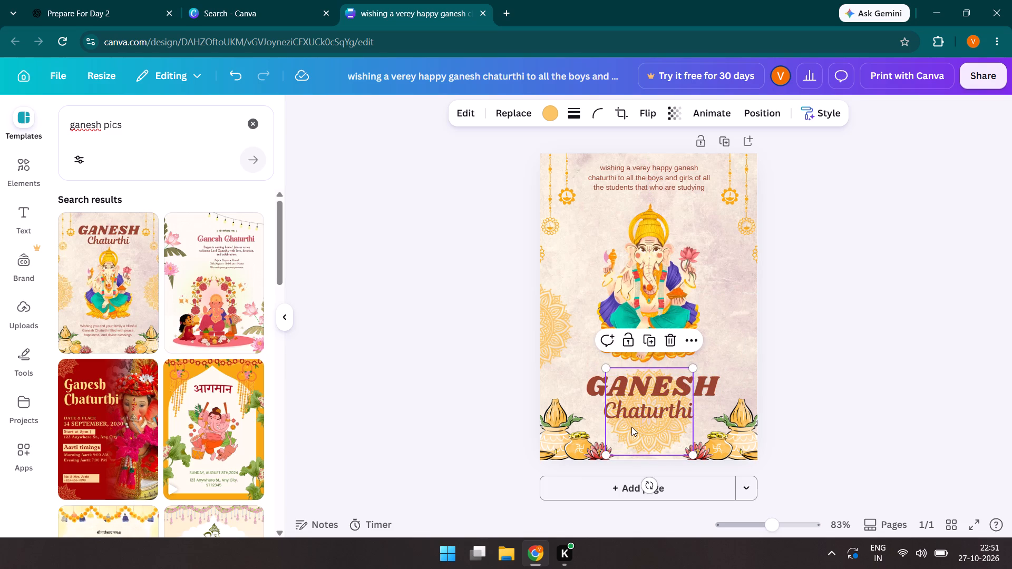
Duplicate the bottom mandala and place the copy at the page's right edge, opposite the left-hand mandala.
click(652, 341)
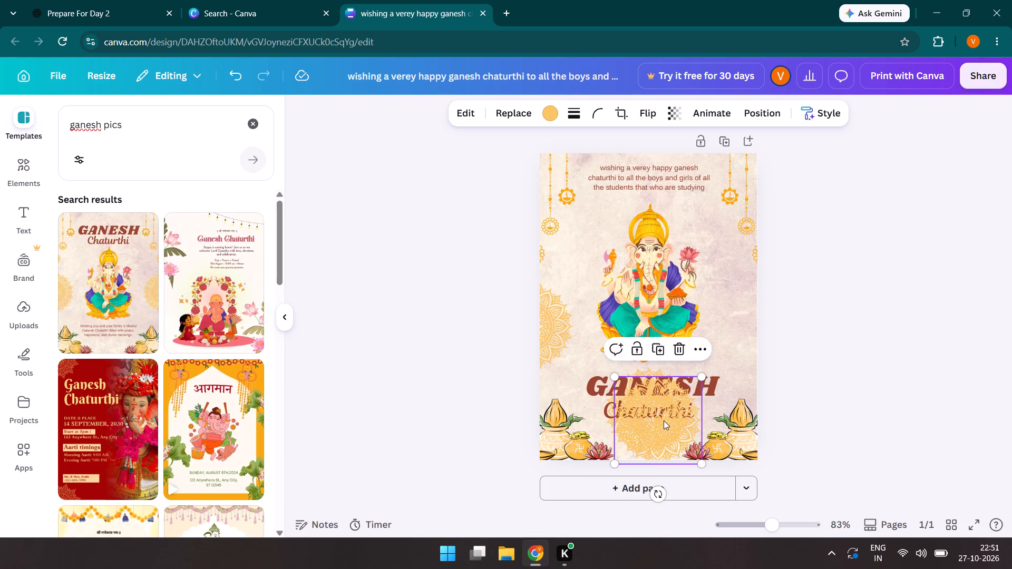
drag(665, 418, 768, 318)
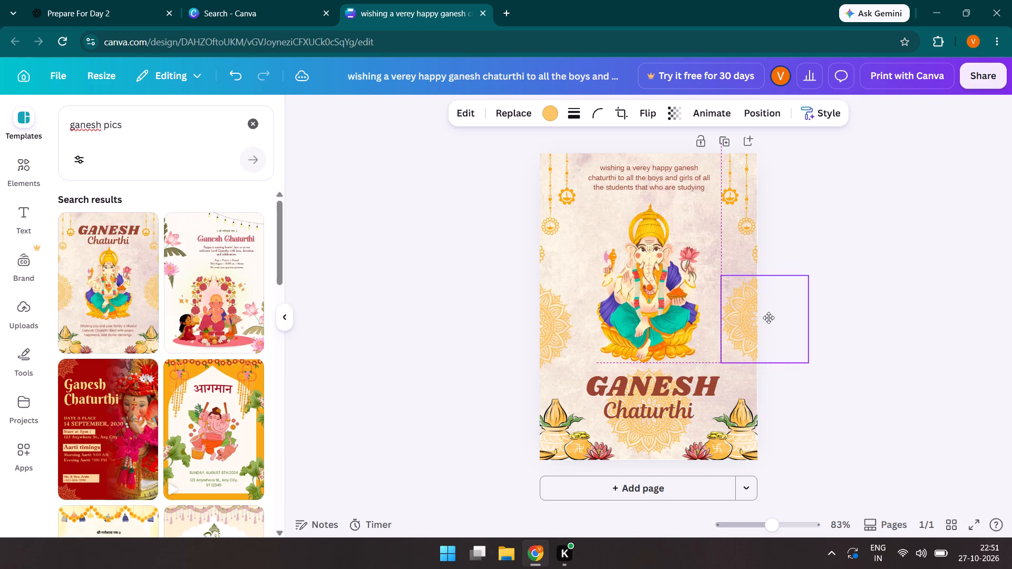
drag(768, 318, 767, 317)
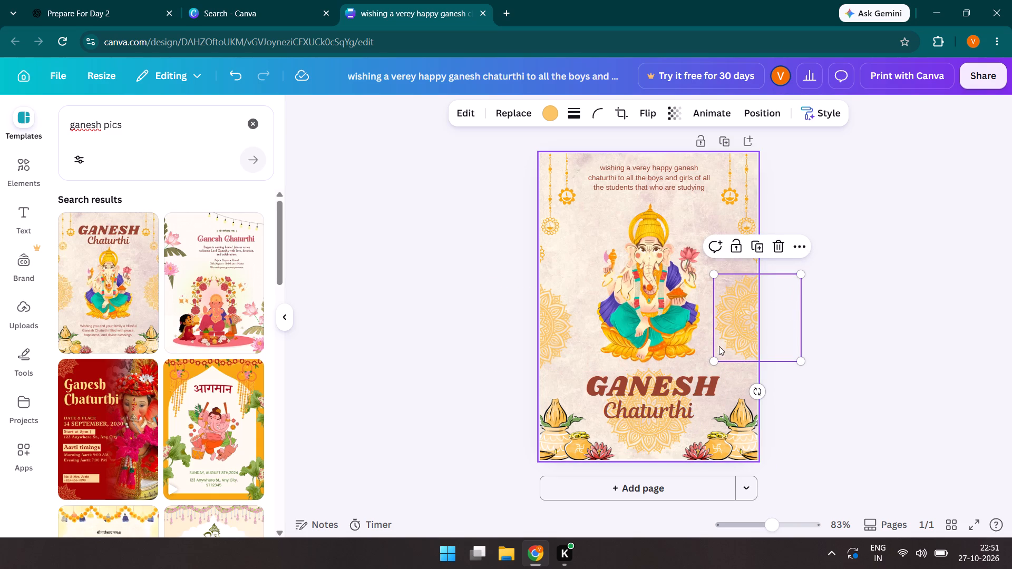
Duplicate the right-hand mandala and place the copy at the top centre, mostly beyond the page's upper edge behind the greeting.
click(753, 250)
drag(743, 330, 715, 243)
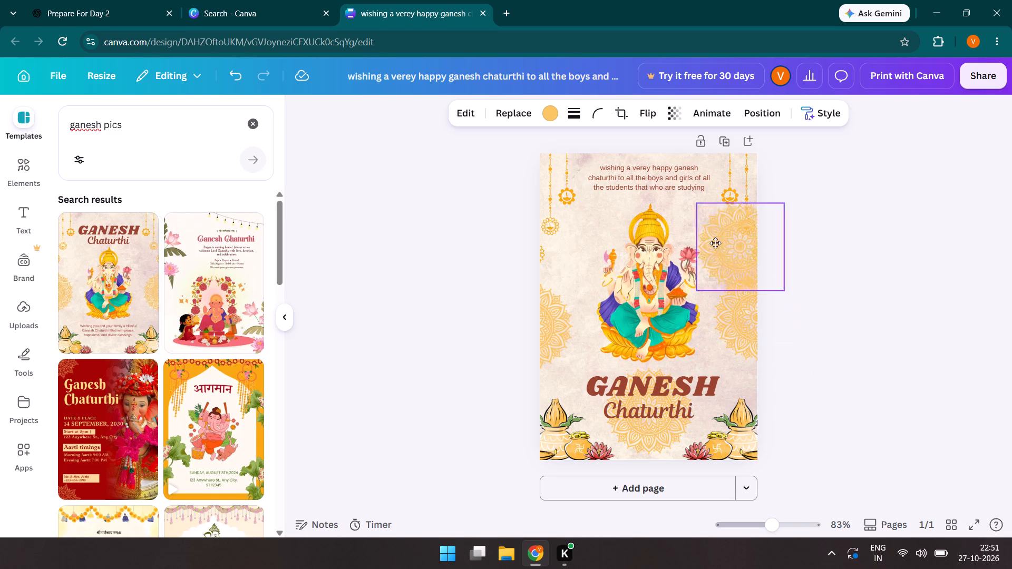
drag(715, 243, 624, 144)
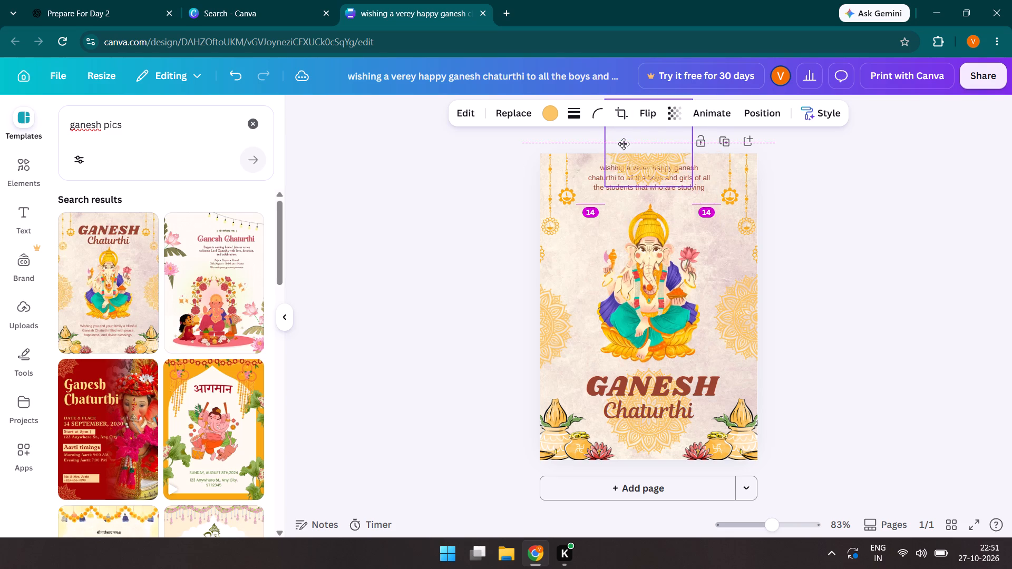
drag(624, 144, 623, 132)
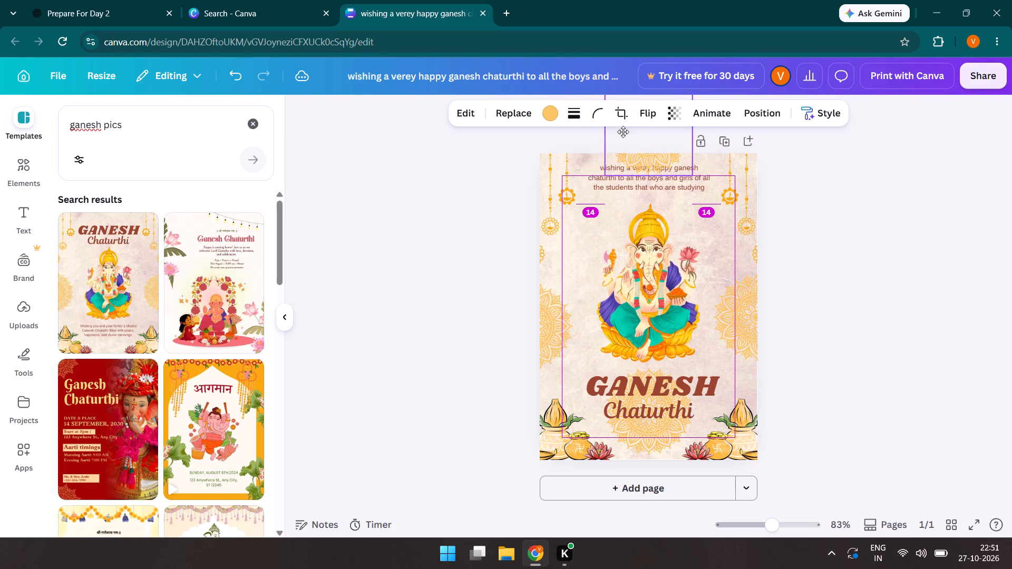
drag(623, 132, 627, 125)
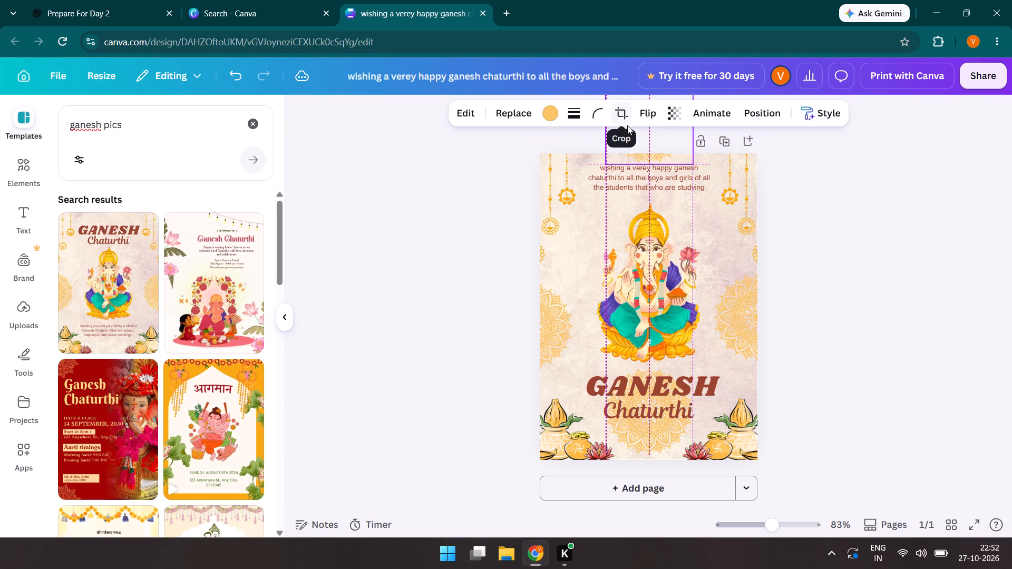
drag(627, 125, 628, 128)
click(586, 243)
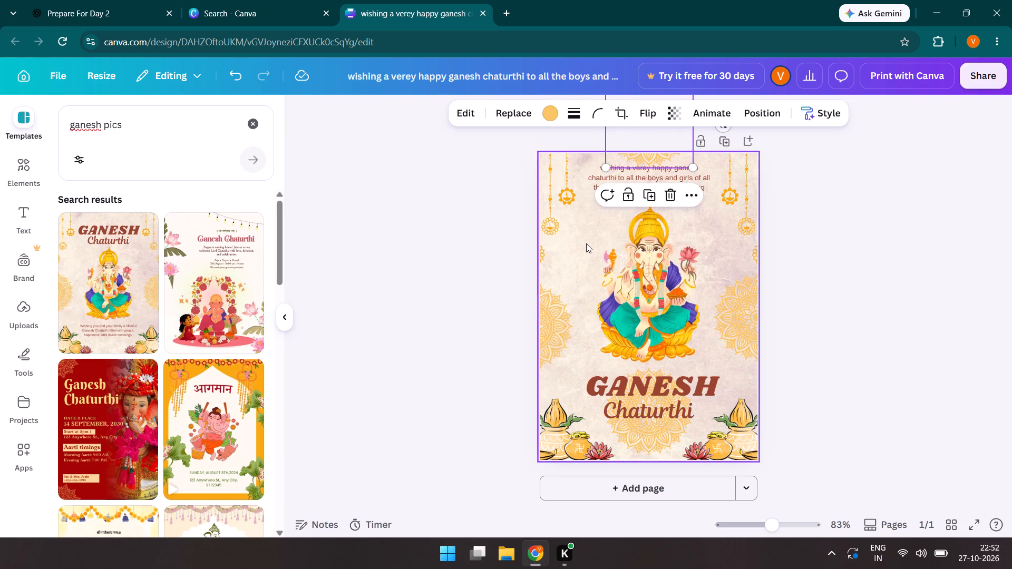
Duplicate the right-hand mandala again, shrink the copy and place it to the left of Ganesh's head, below the hanging ornaments.
click(739, 328)
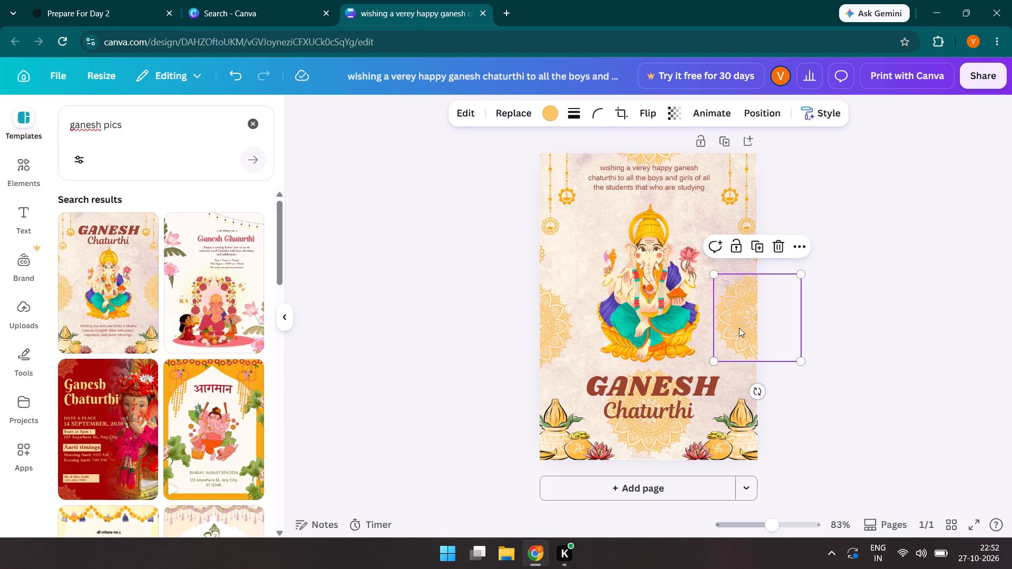
click(754, 247)
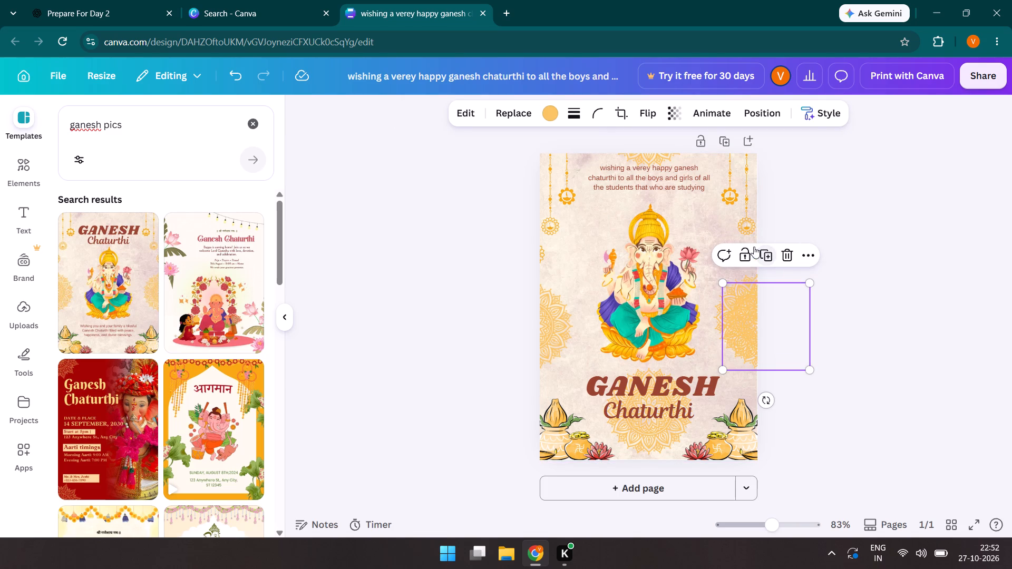
drag(739, 314, 576, 225)
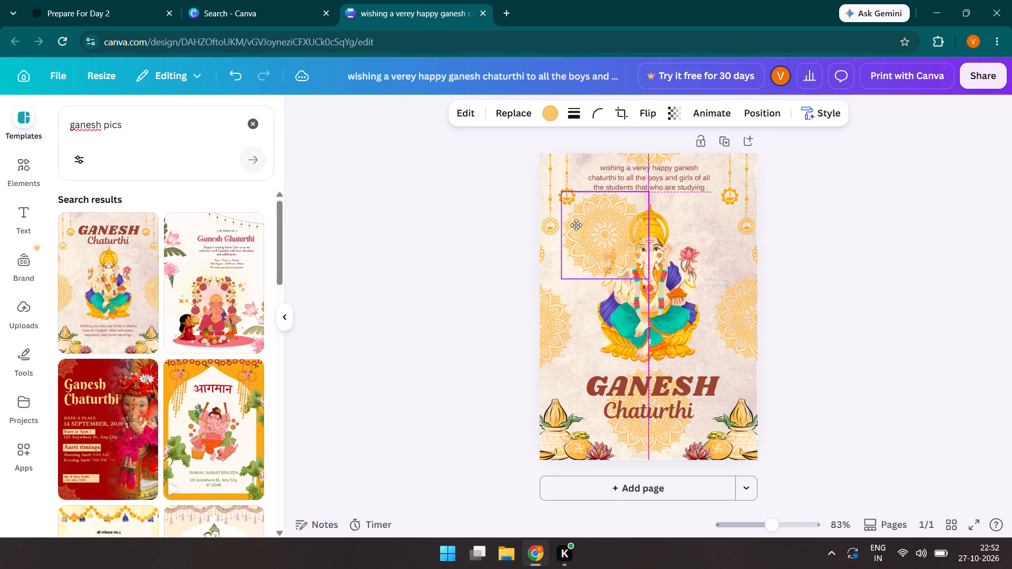
drag(576, 225, 572, 219)
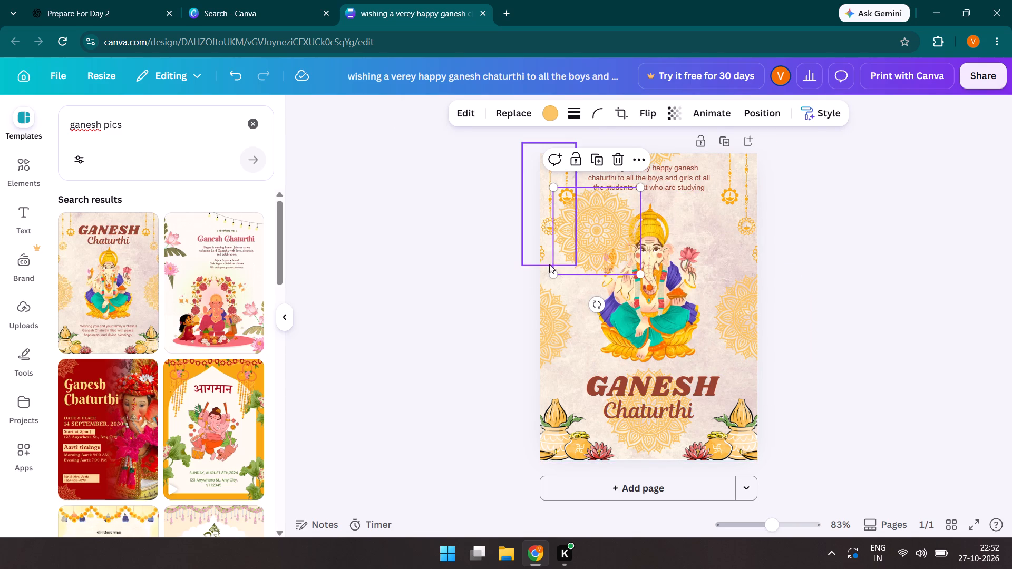
drag(553, 273, 578, 242)
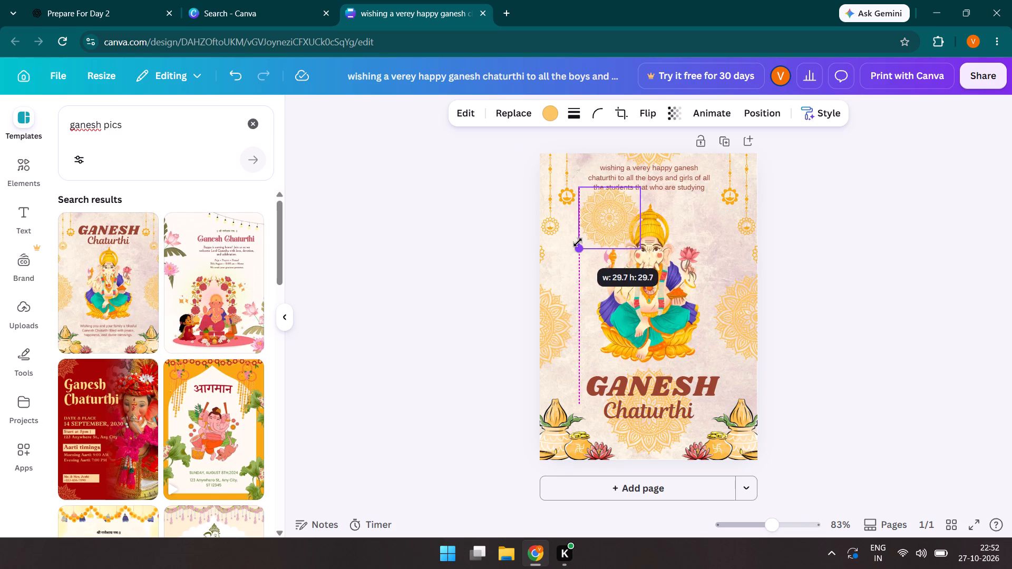
drag(578, 242, 587, 233)
drag(607, 215, 583, 226)
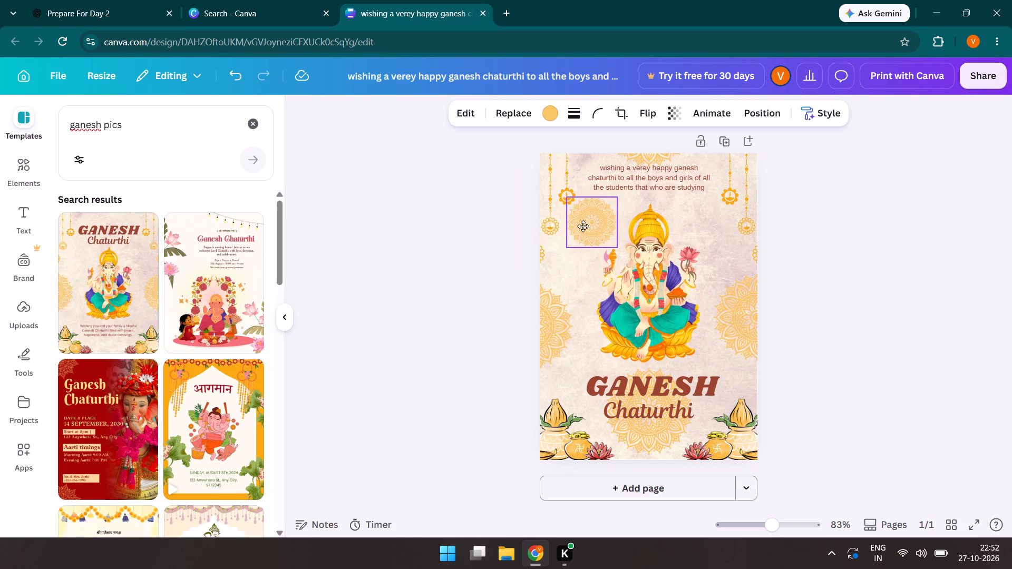
drag(583, 226, 588, 228)
click(716, 228)
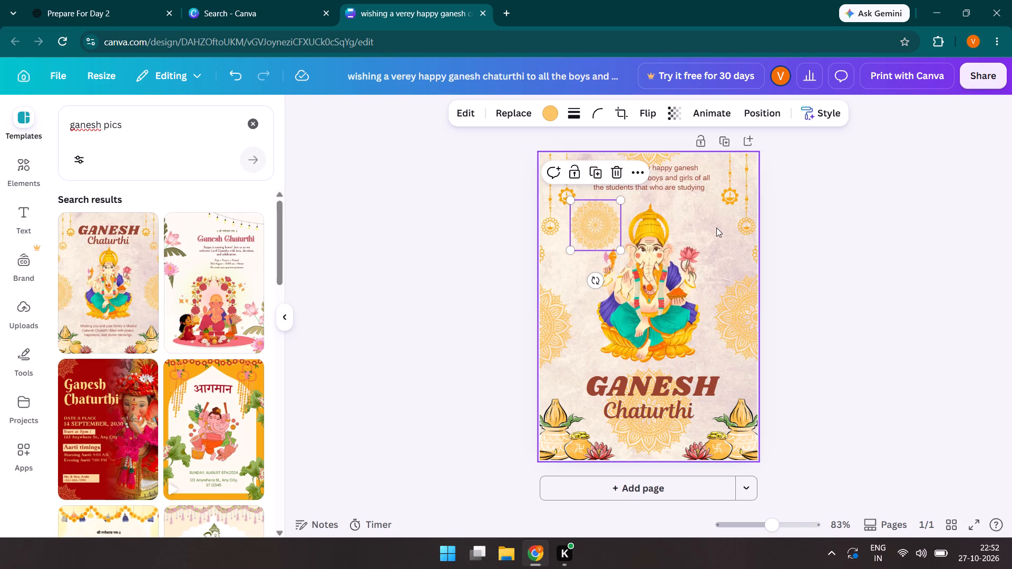
Duplicate the small mandala and place the copy to the right of Ganesh's head, mirroring the first.
right_click(593, 229)
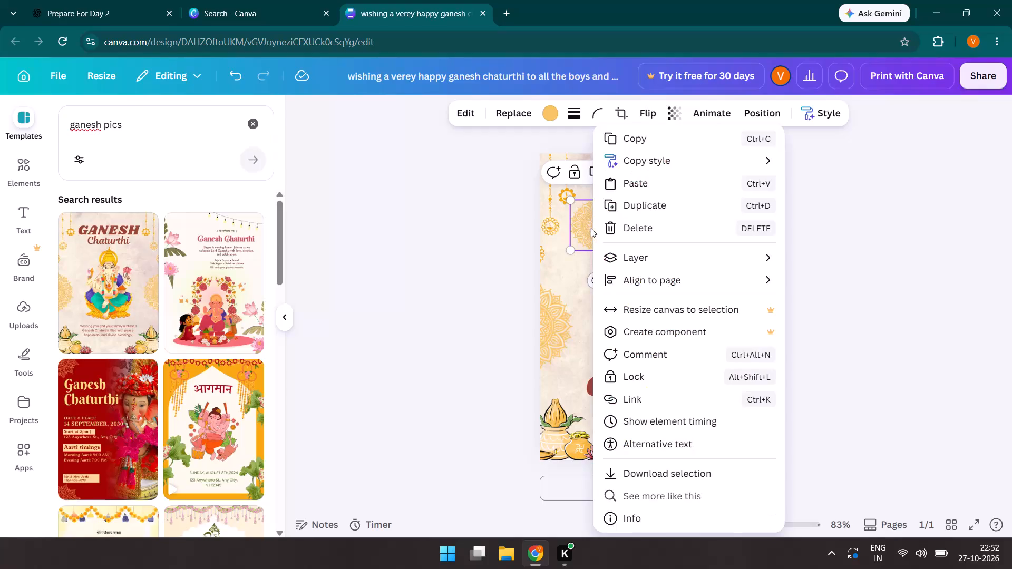
click(629, 203)
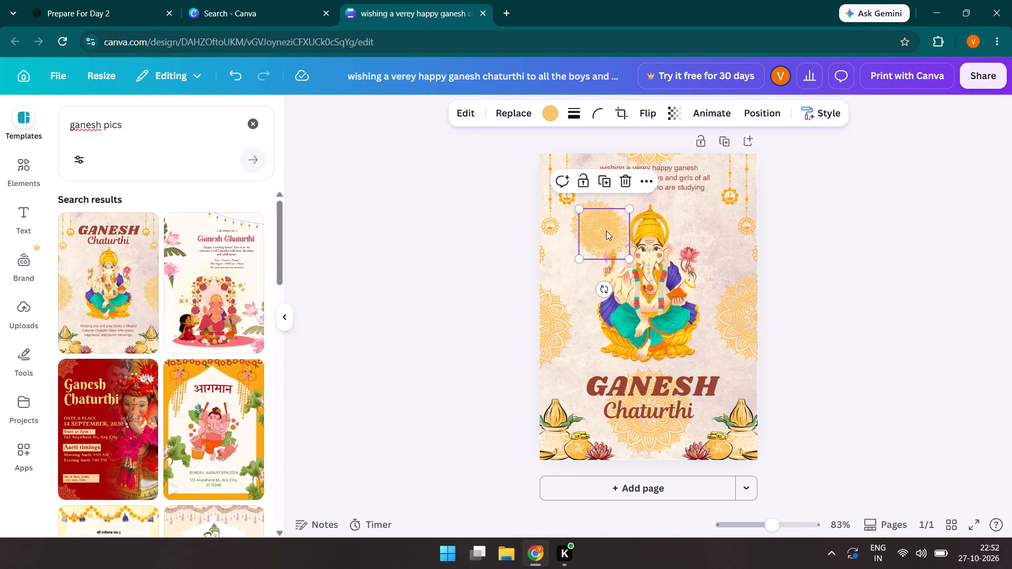
drag(606, 231, 700, 223)
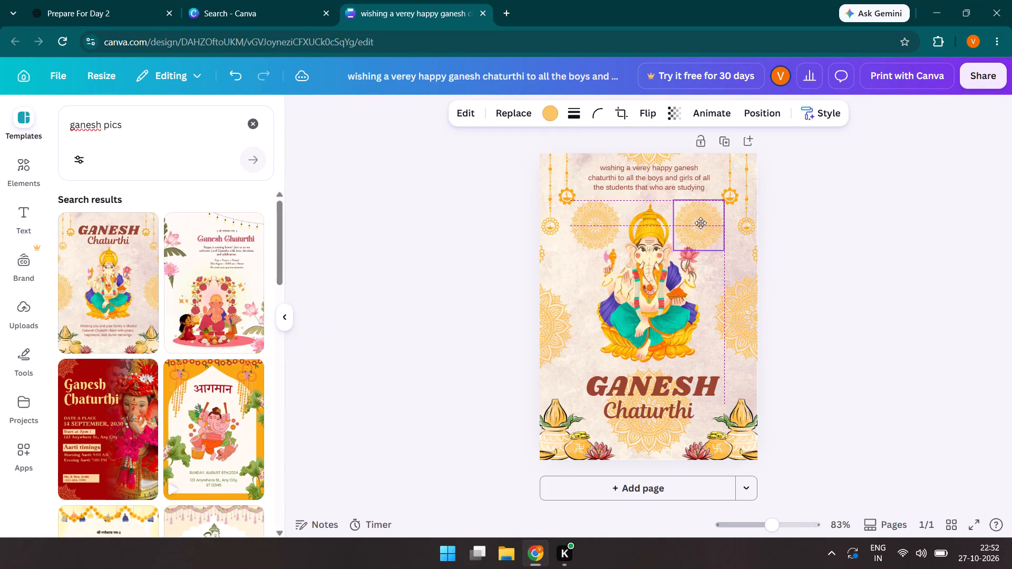
drag(700, 223, 700, 219)
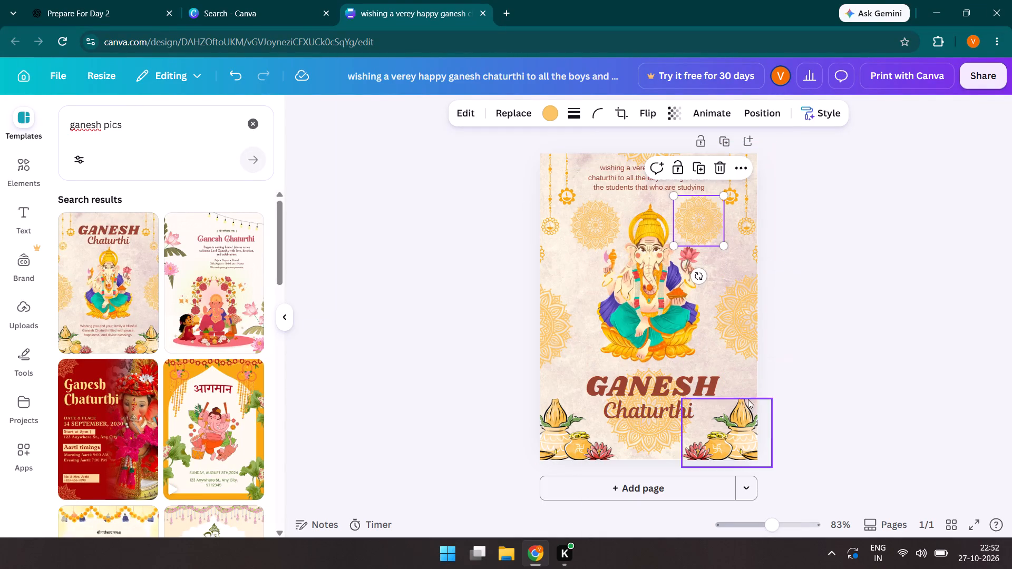
click(850, 317)
scroll(726, 326, up, 2)
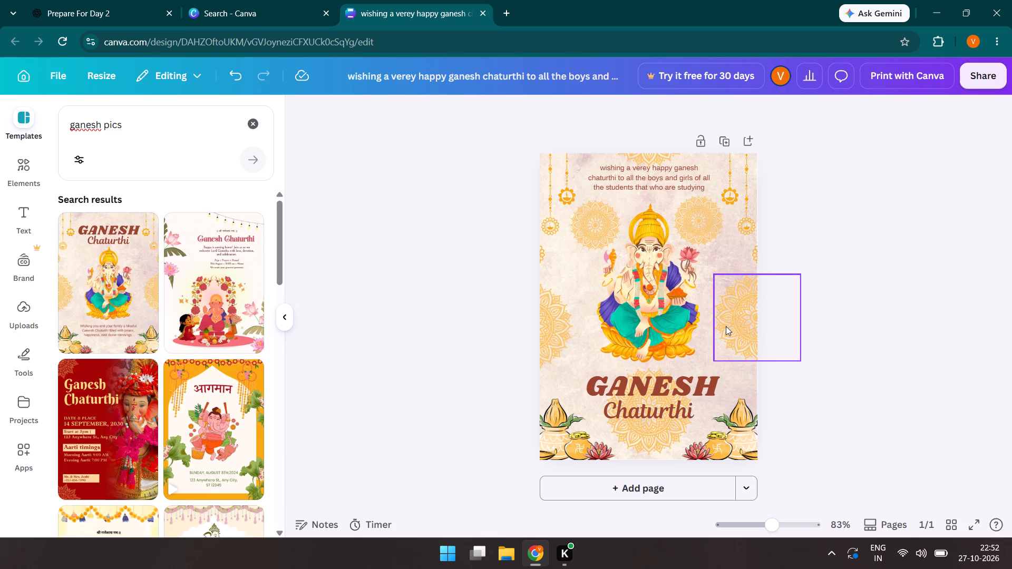
Add a blank second page to the design.
click(684, 493)
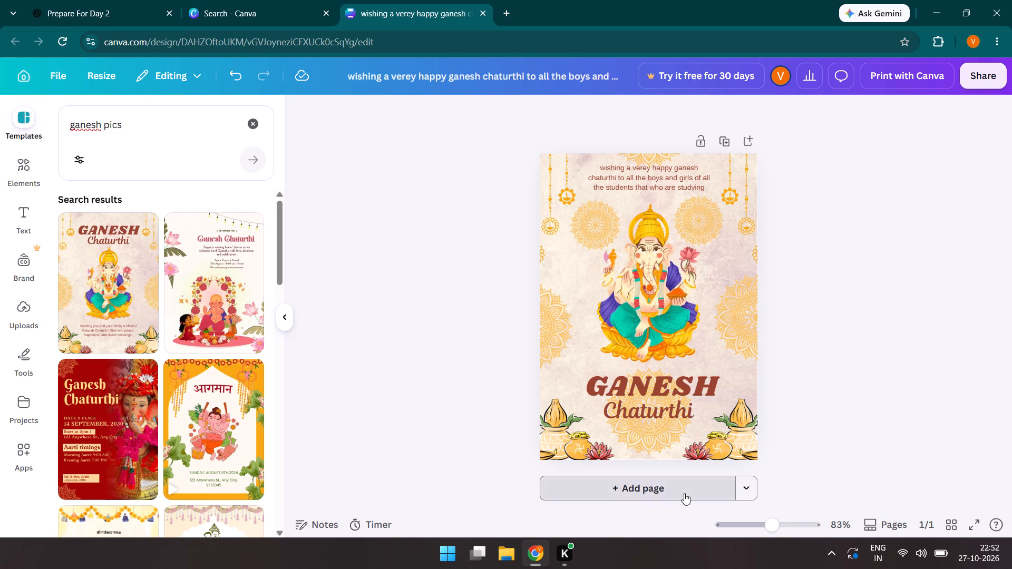
scroll(700, 372, up, 4)
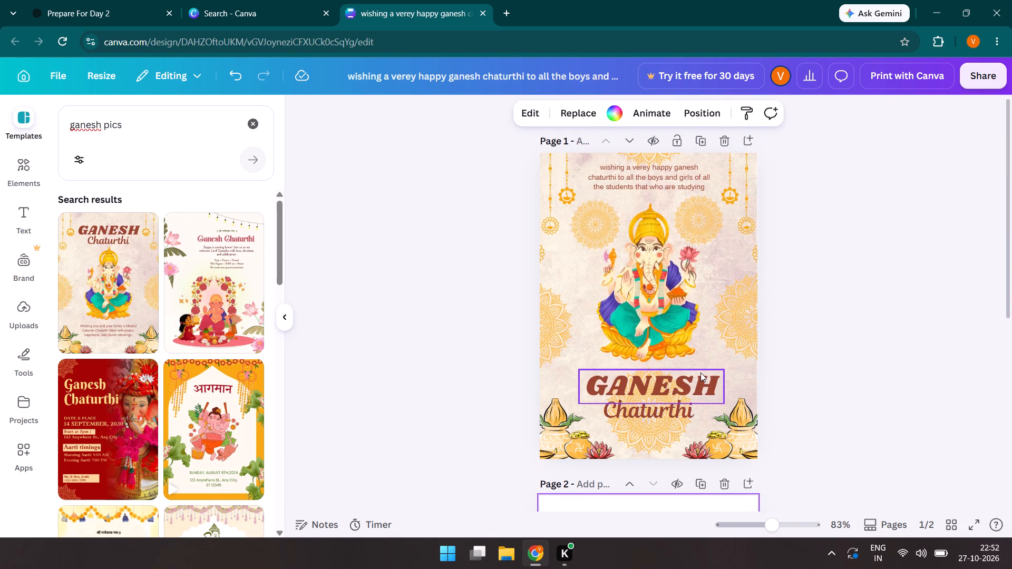
scroll(700, 372, up, 1)
scroll(700, 372, down, 5)
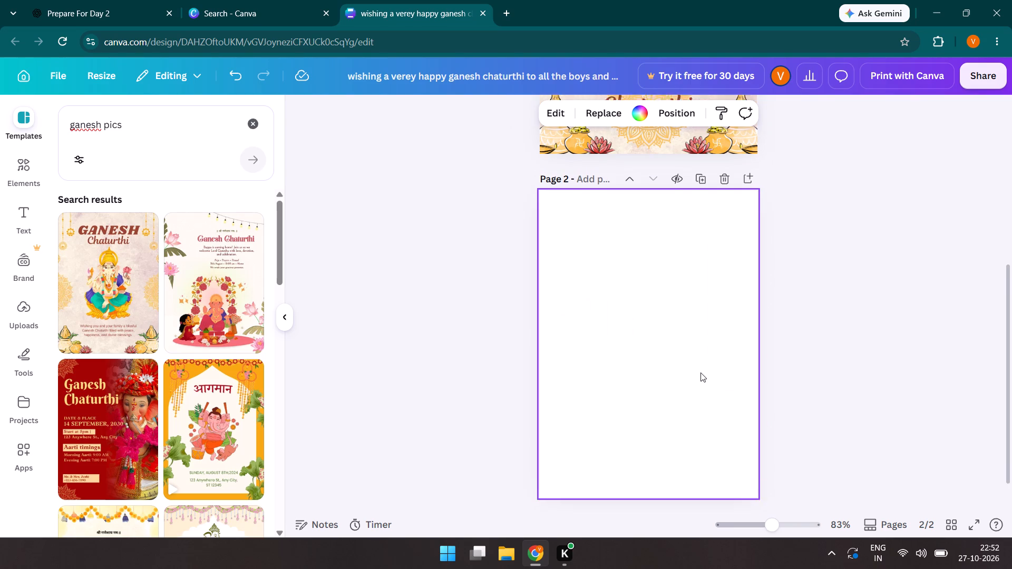
scroll(700, 372, down, 1)
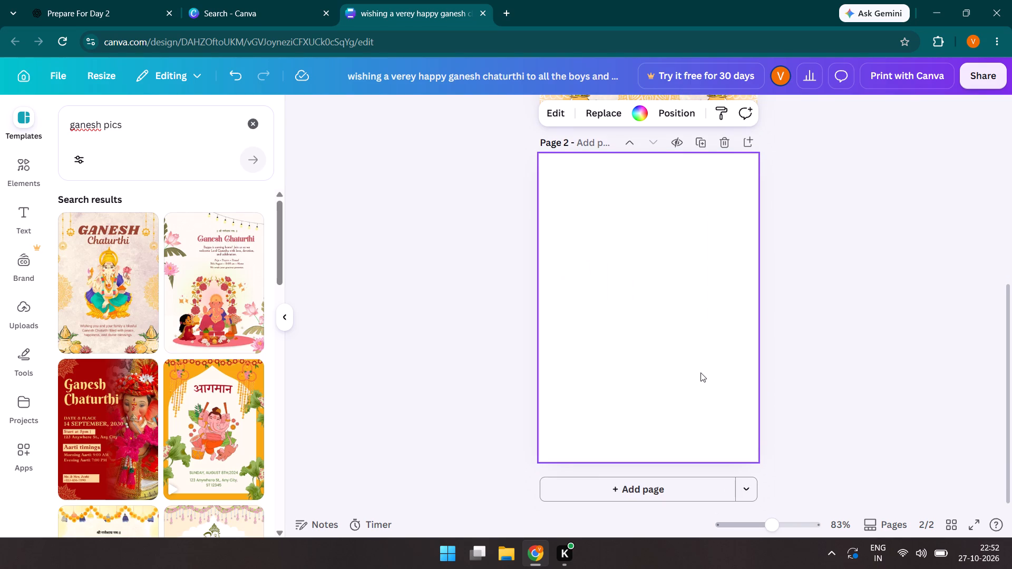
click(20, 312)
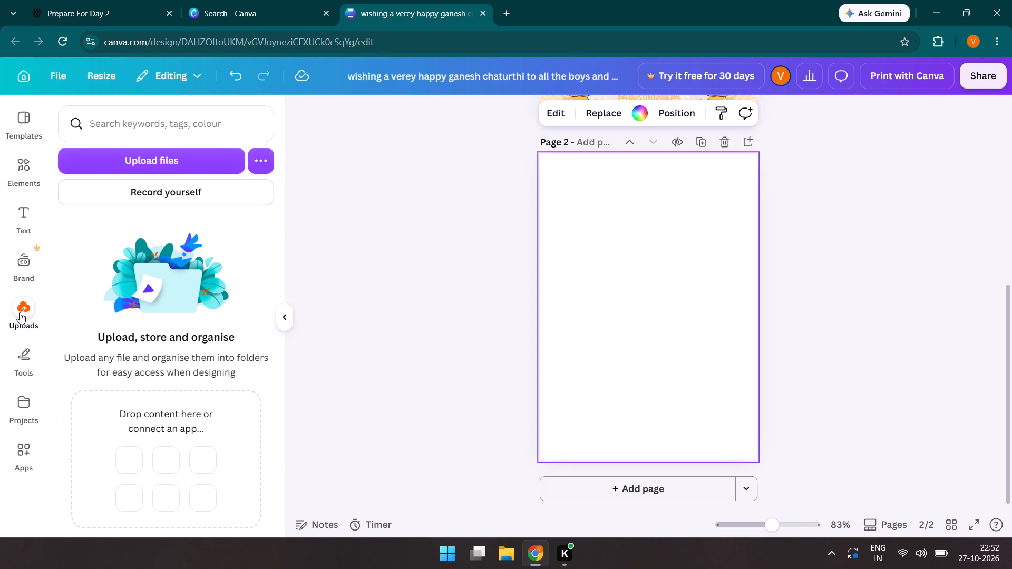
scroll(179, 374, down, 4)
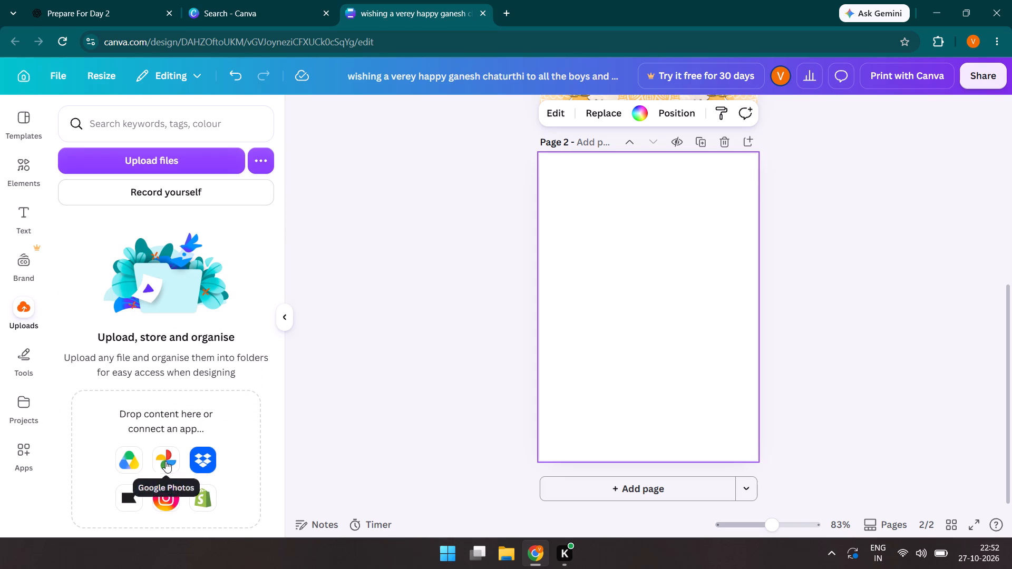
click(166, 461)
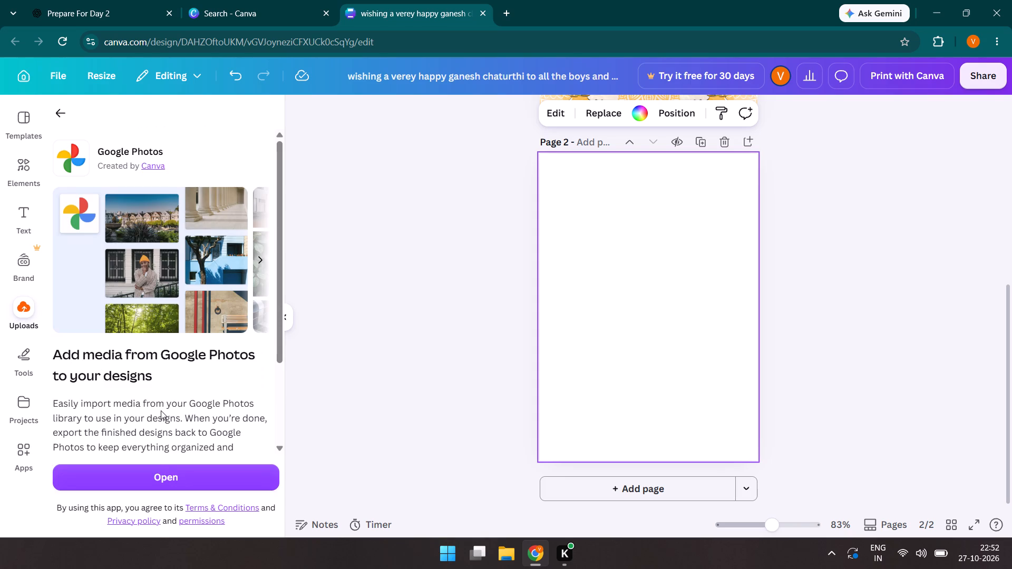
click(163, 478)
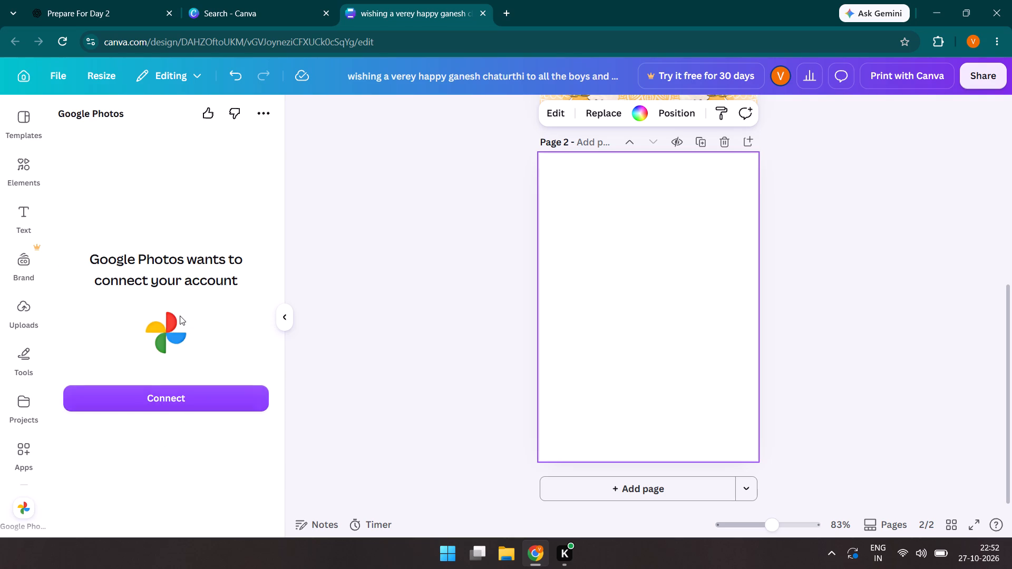
Add a heading to page 2 with the text "food invitation".
click(20, 216)
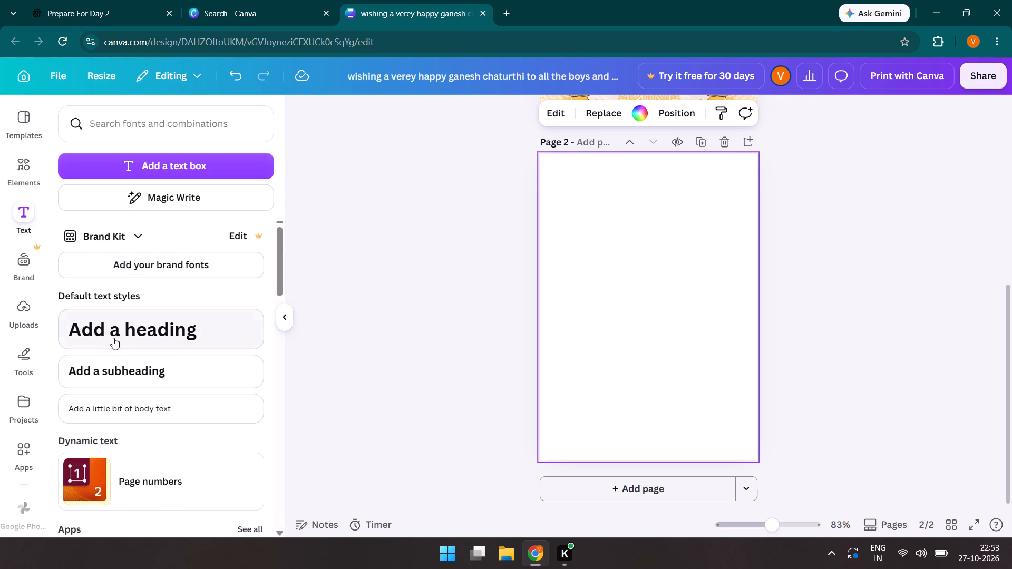
click(115, 337)
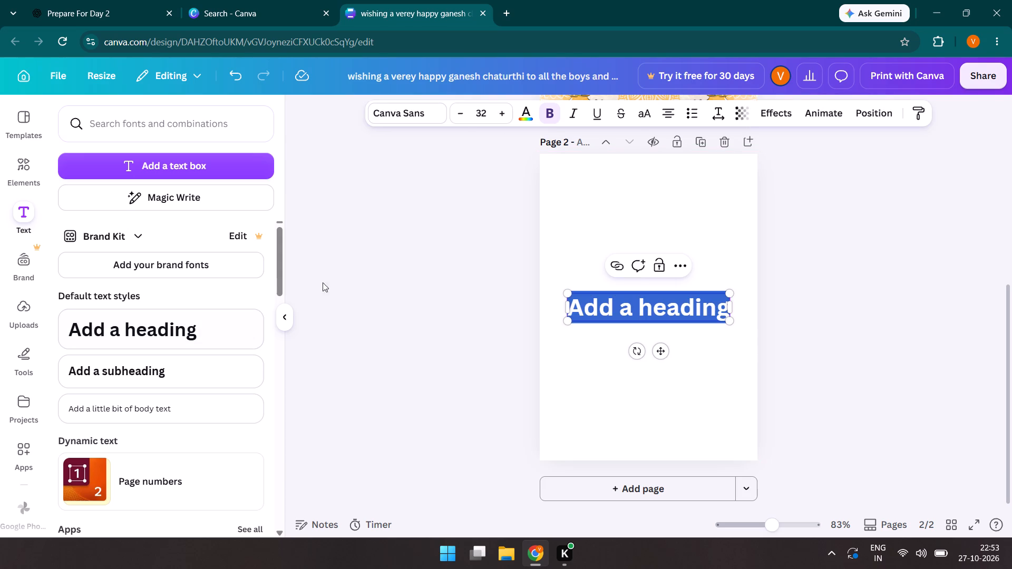
key(BackSpace)
text(food int)
key(BackSpace)
text(vitation)
key(space)
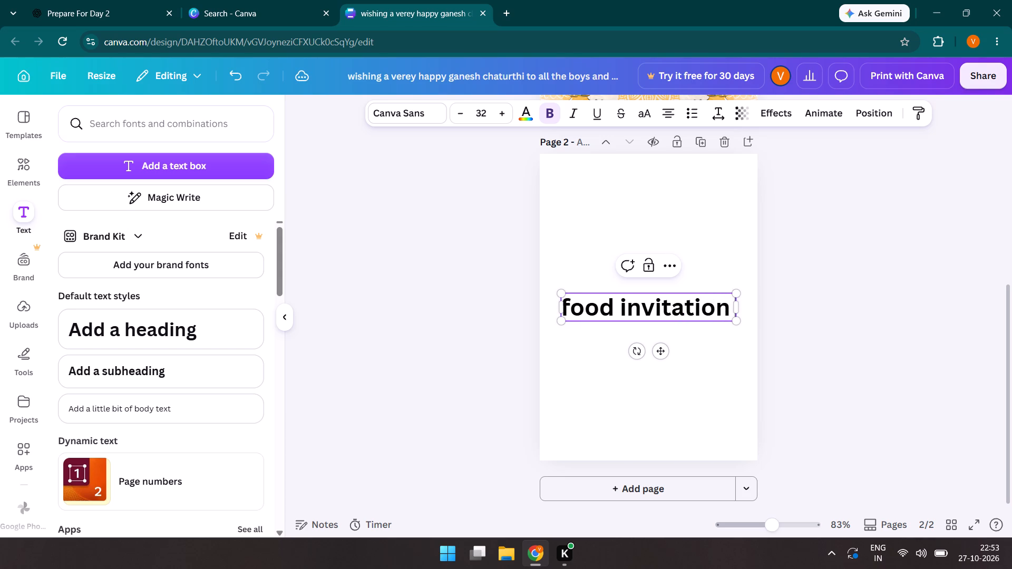
drag(600, 307, 605, 277)
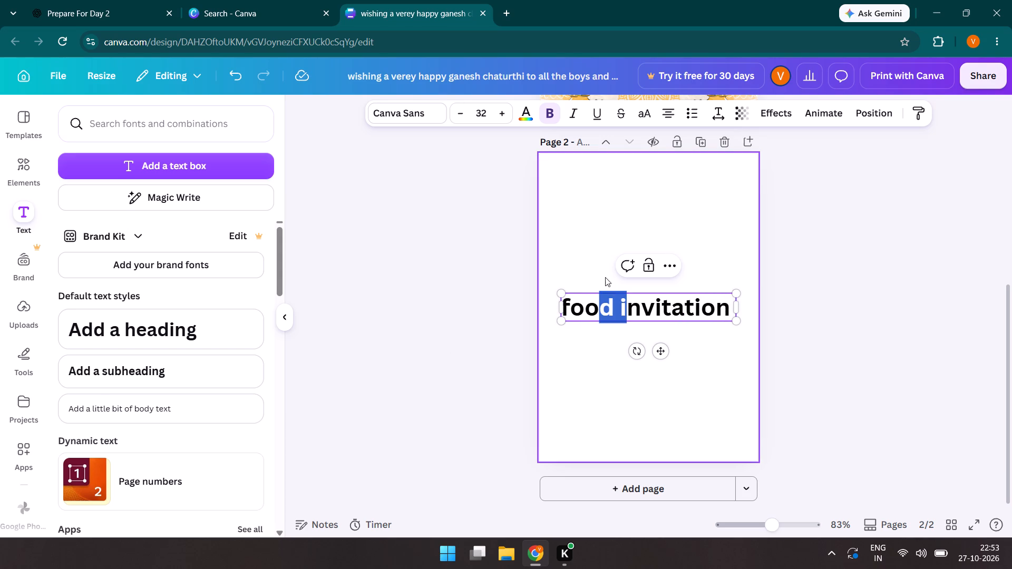
drag(605, 277, 606, 280)
click(582, 337)
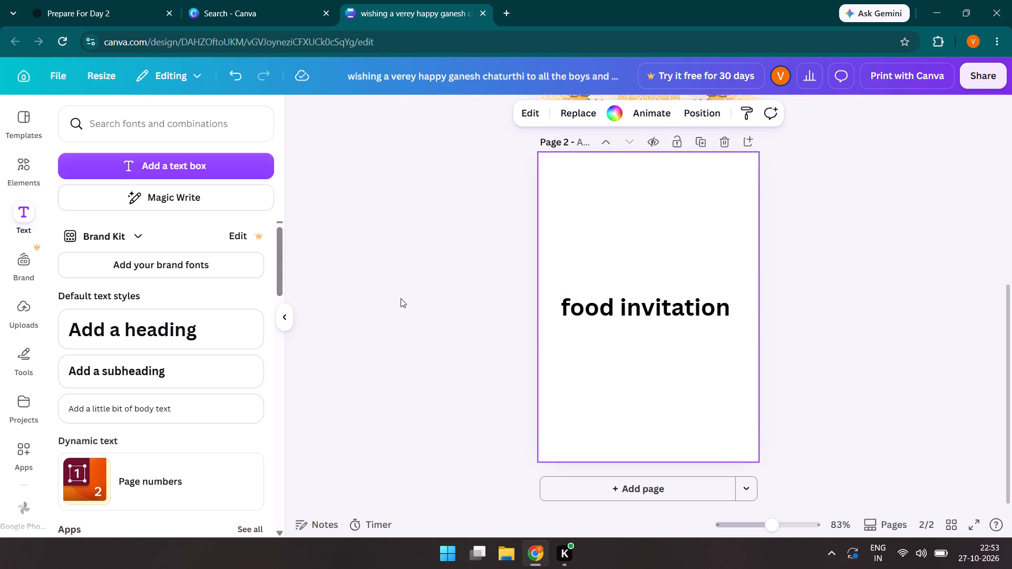
click(592, 402)
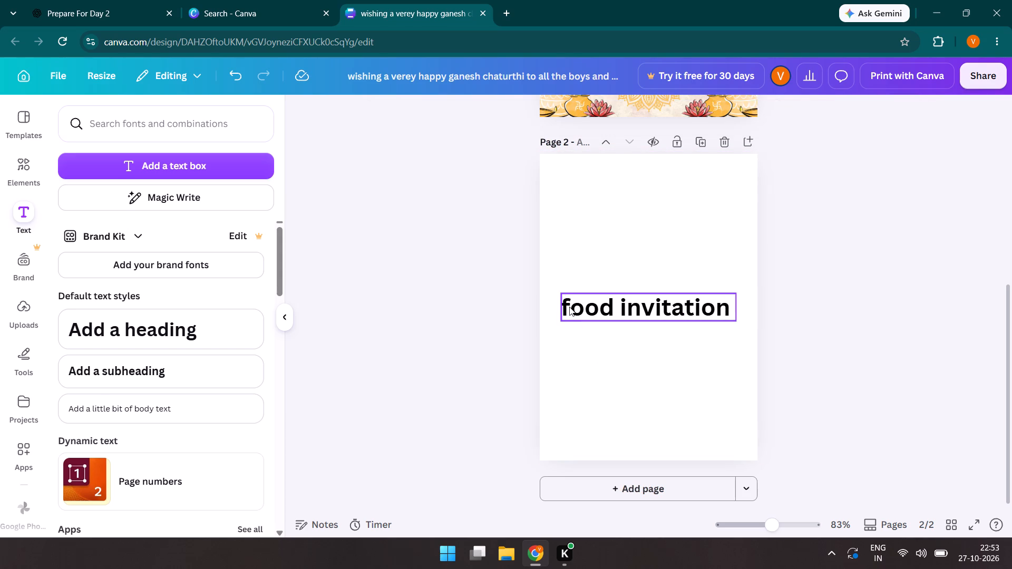
Capitalise the first letter of the page 2 heading so it reads "Food invitation".
click(569, 307)
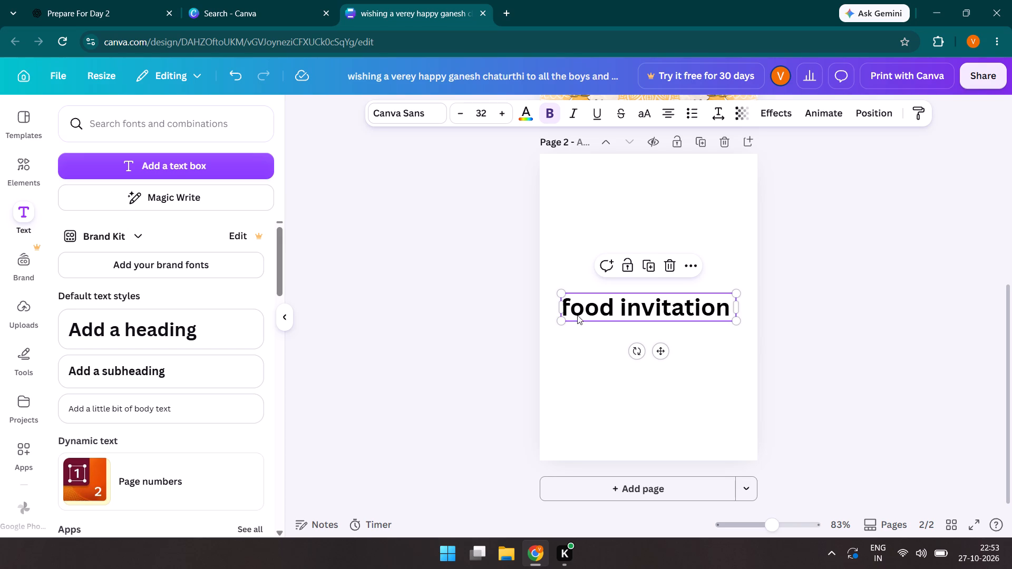
double_click(577, 315)
click(577, 315)
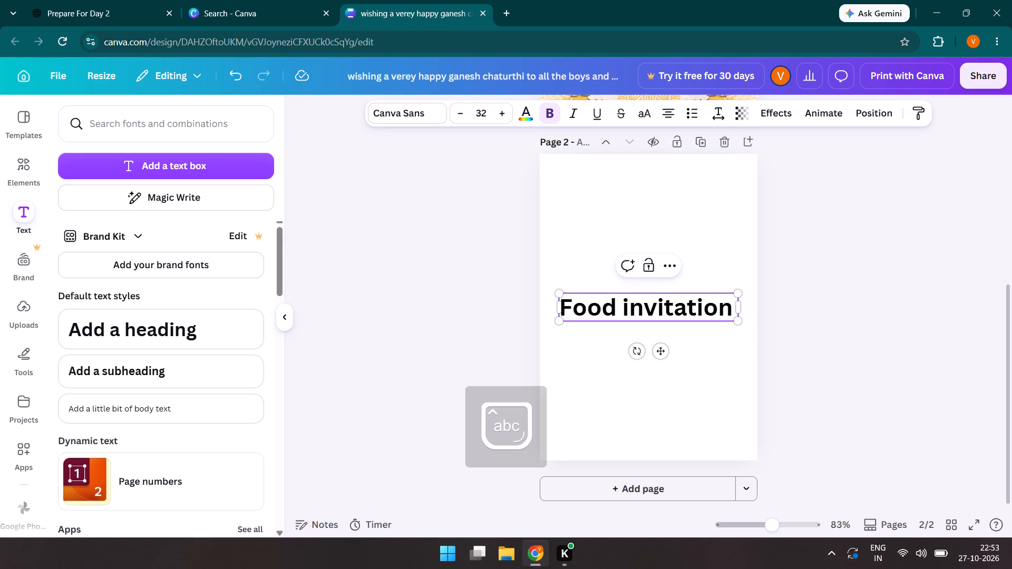
Move the "Food invitation" heading up to the top of page 2, centred just inside the page edge.
drag(632, 292, 630, 140)
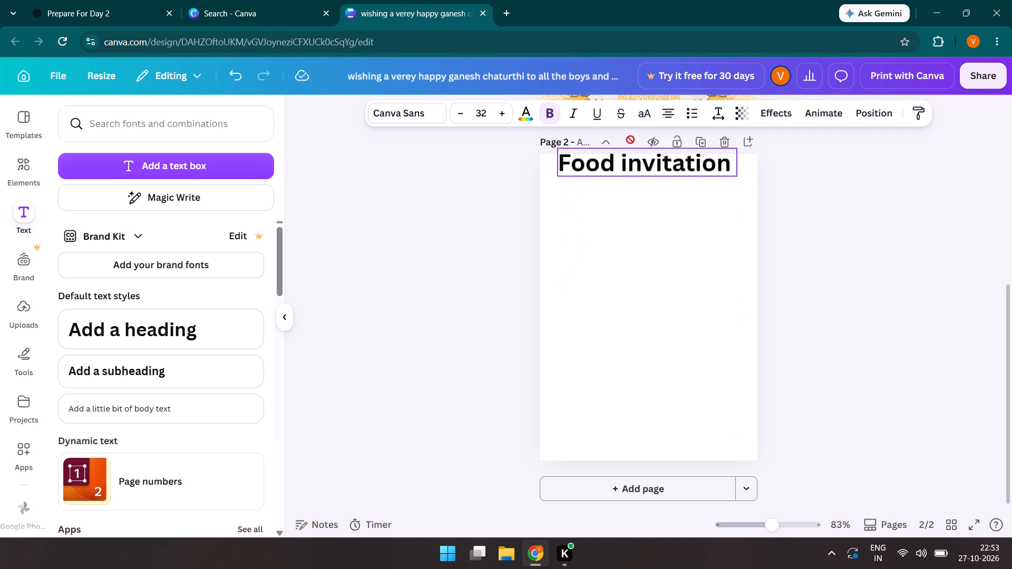
drag(630, 140, 636, 168)
click(598, 288)
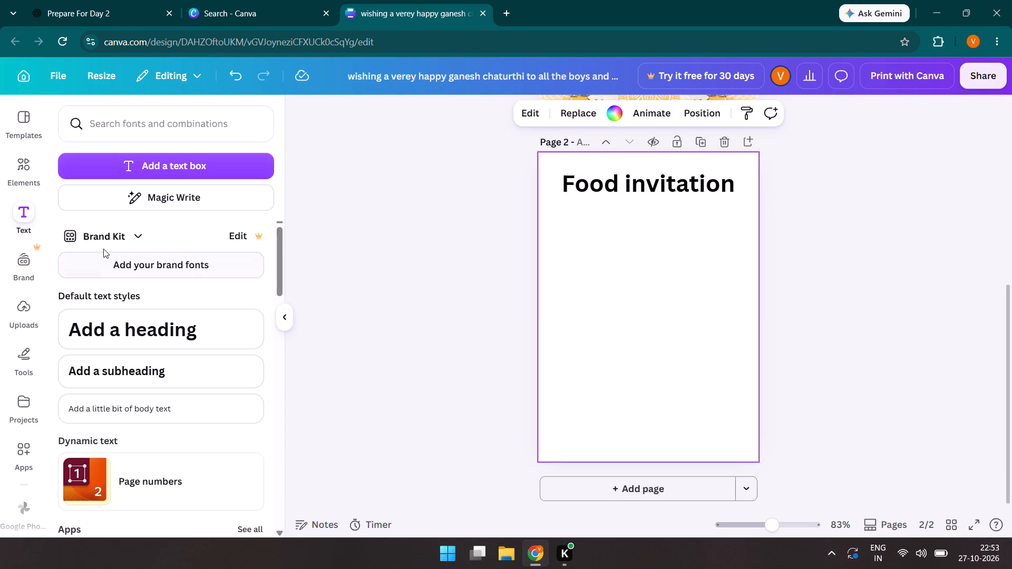
Add the recently used peach-and-grey watercolour texture to page 2 and stretch it to cover the whole page behind the heading.
click(28, 178)
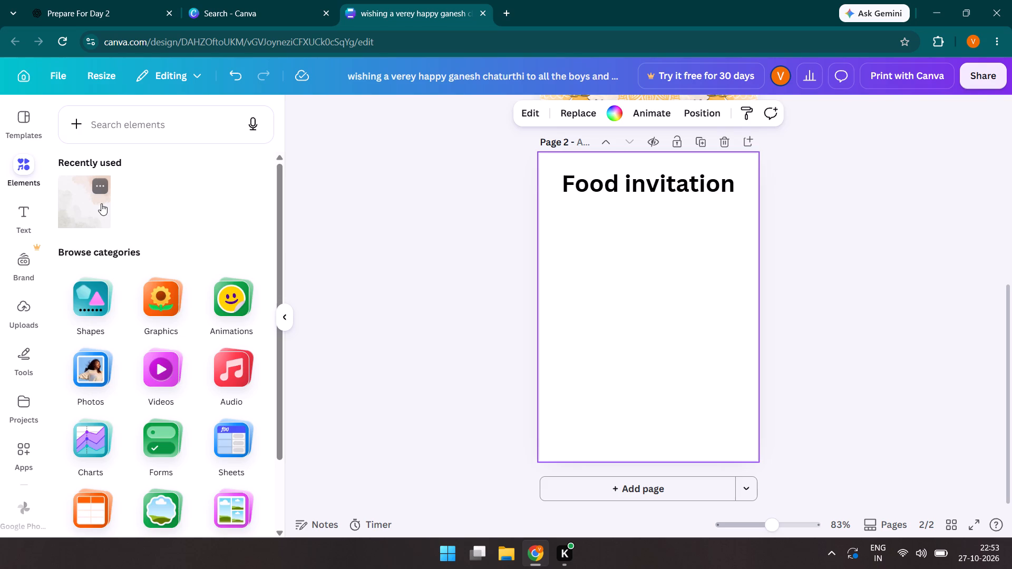
click(101, 203)
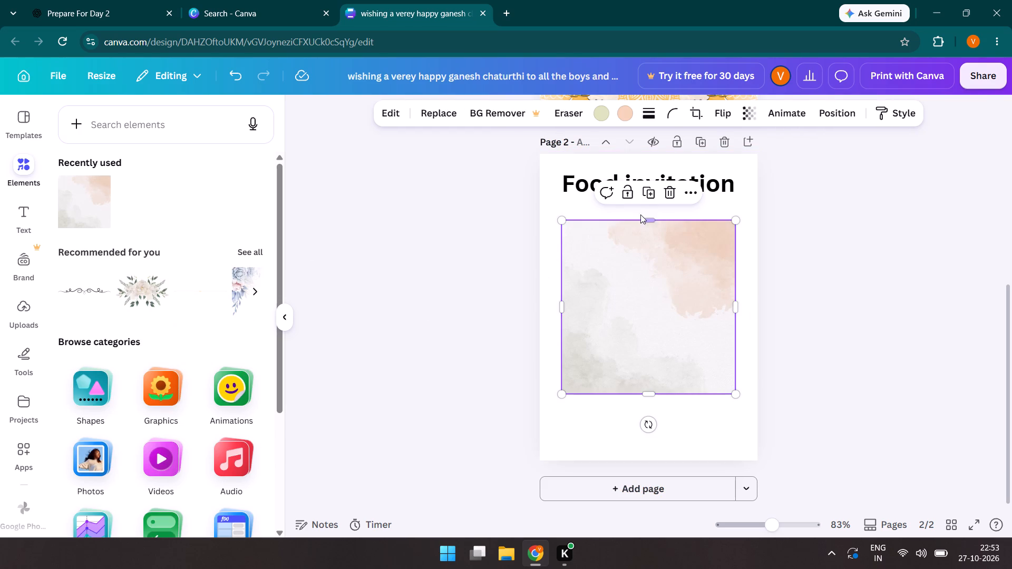
drag(648, 218, 638, 127)
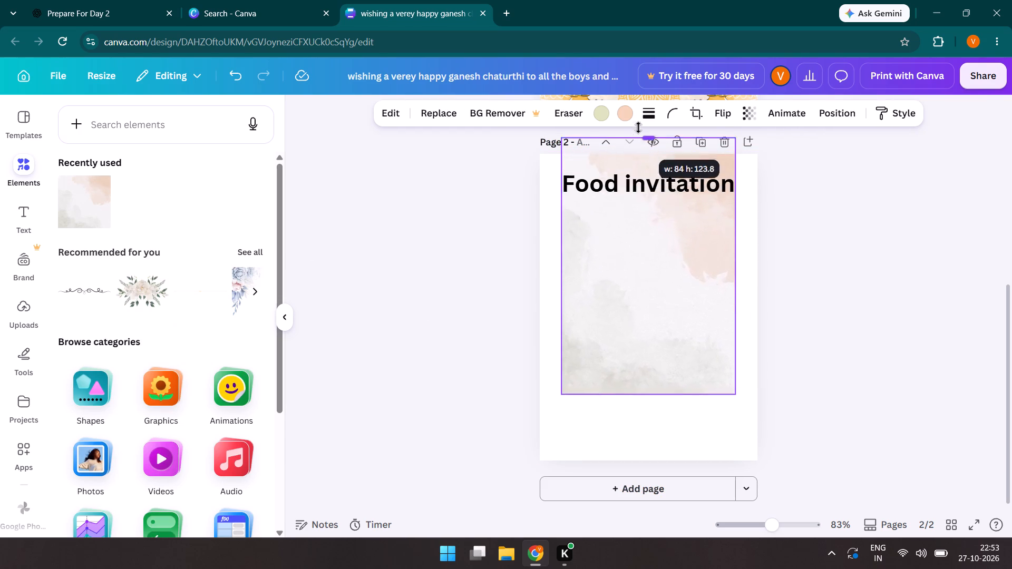
drag(638, 127, 631, 154)
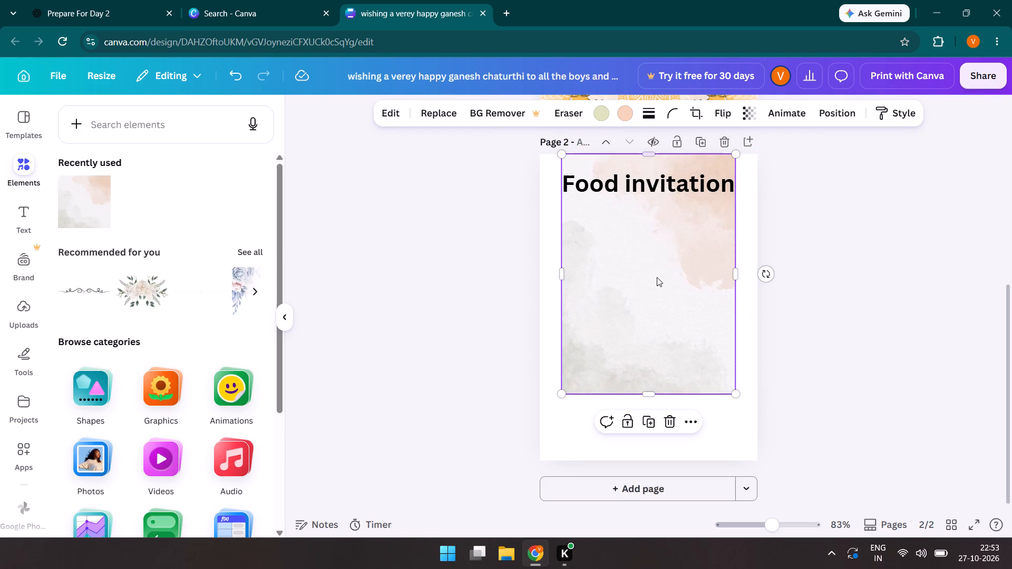
drag(649, 392, 647, 455)
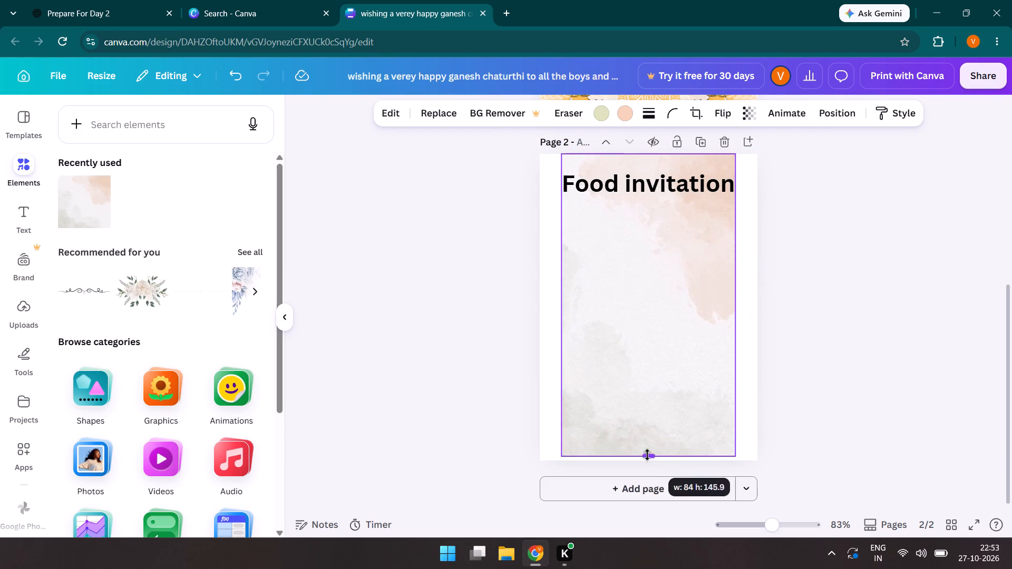
drag(647, 455, 648, 465)
drag(564, 311, 535, 323)
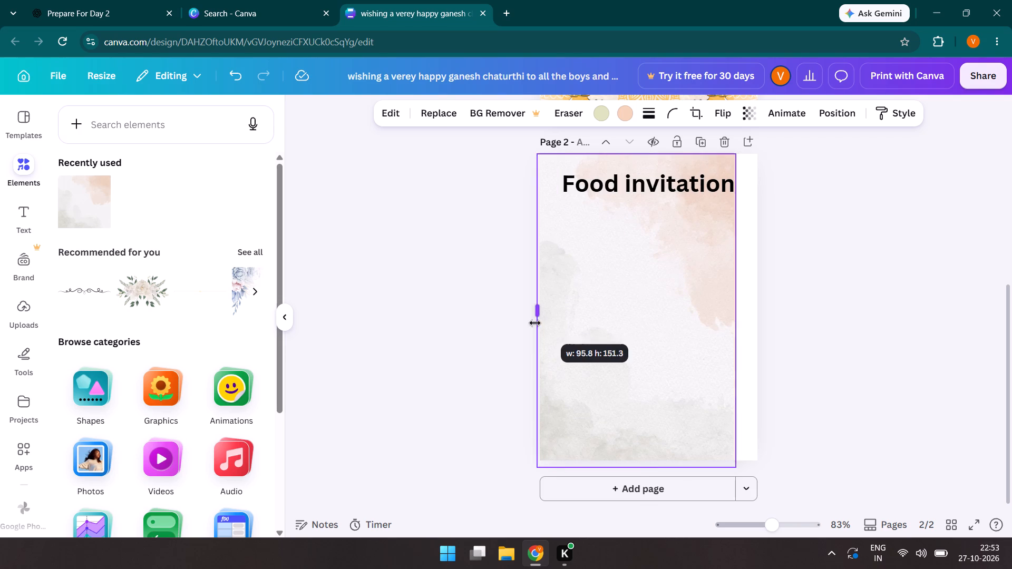
drag(535, 323, 527, 327)
drag(734, 314, 771, 307)
click(679, 336)
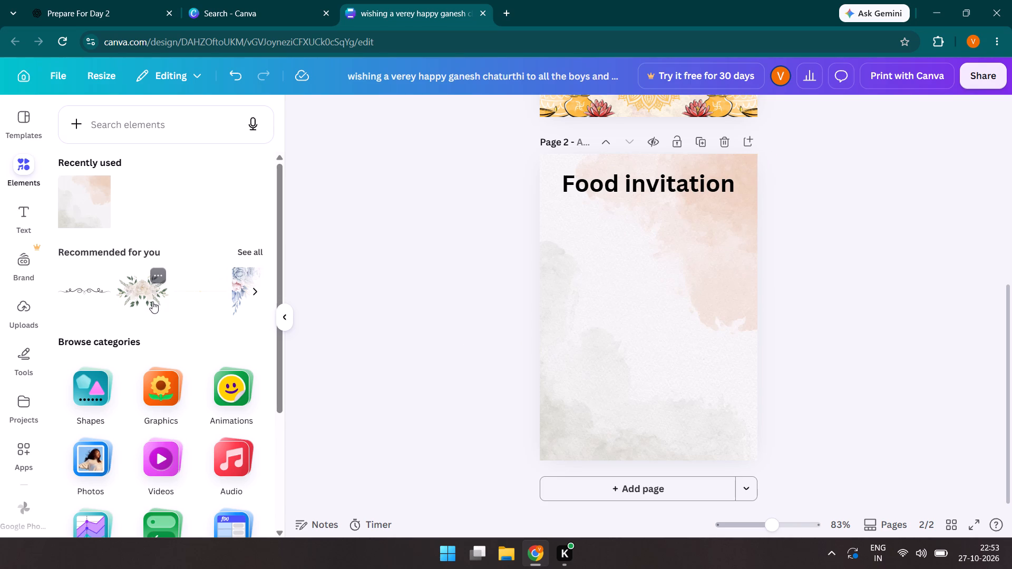
Add the thin black scroll divider from the recommended elements and place it centred at the bottom of page 2.
click(84, 289)
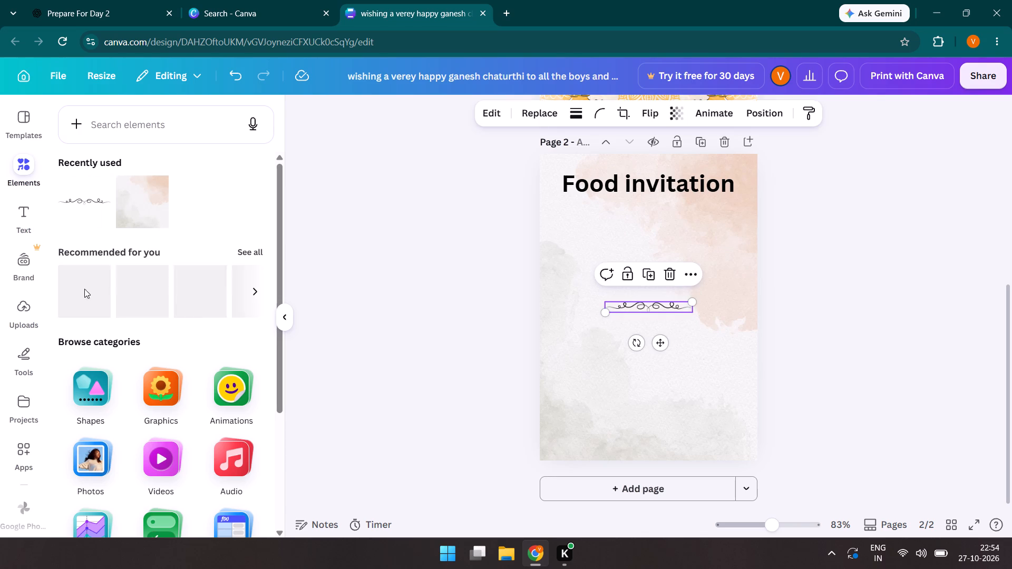
drag(654, 306, 656, 411)
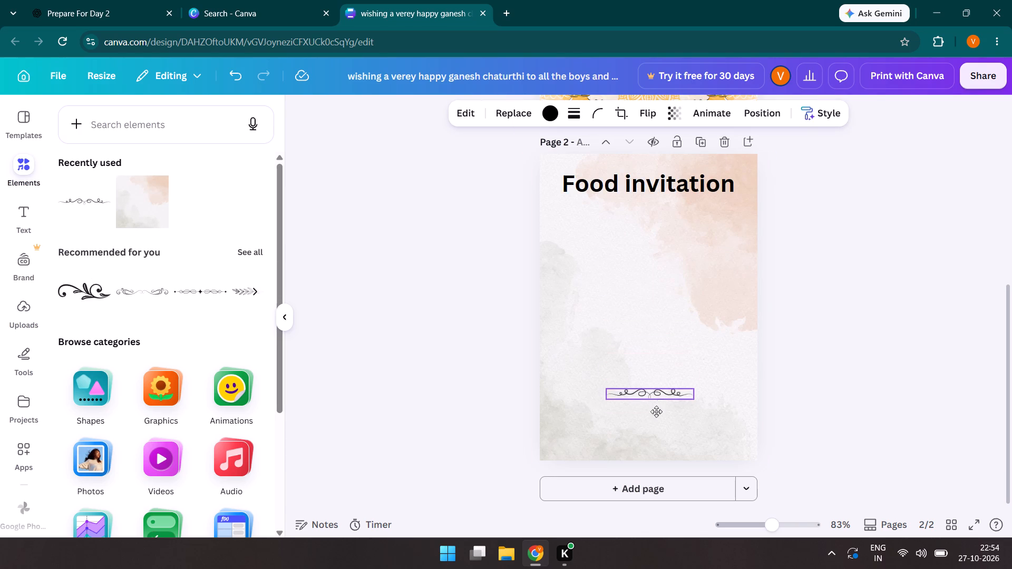
drag(656, 411, 654, 443)
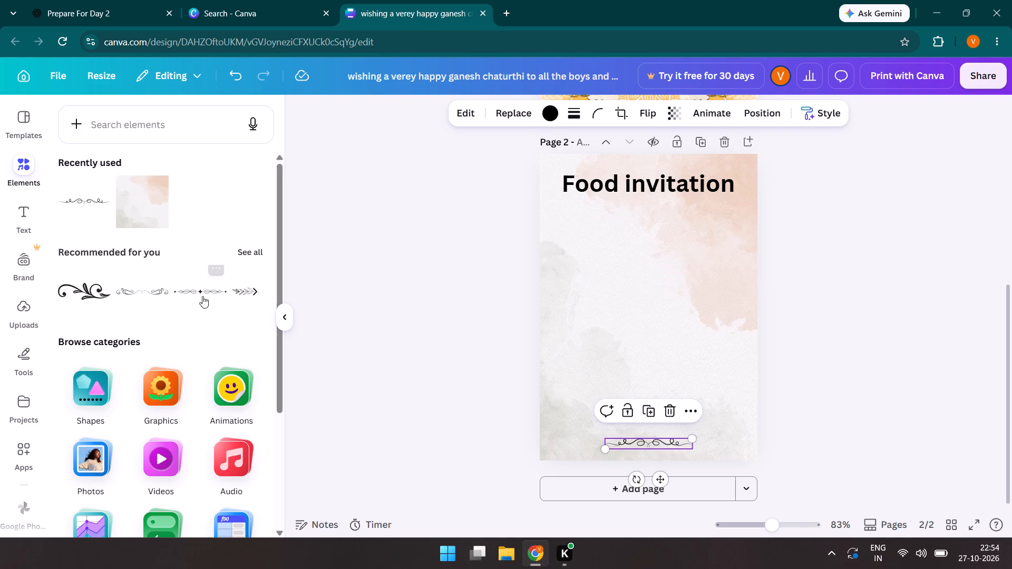
Find the orange line-art hibiscus among the recommended elements, add it to page 2 and place it in the upper-left corner.
click(254, 287)
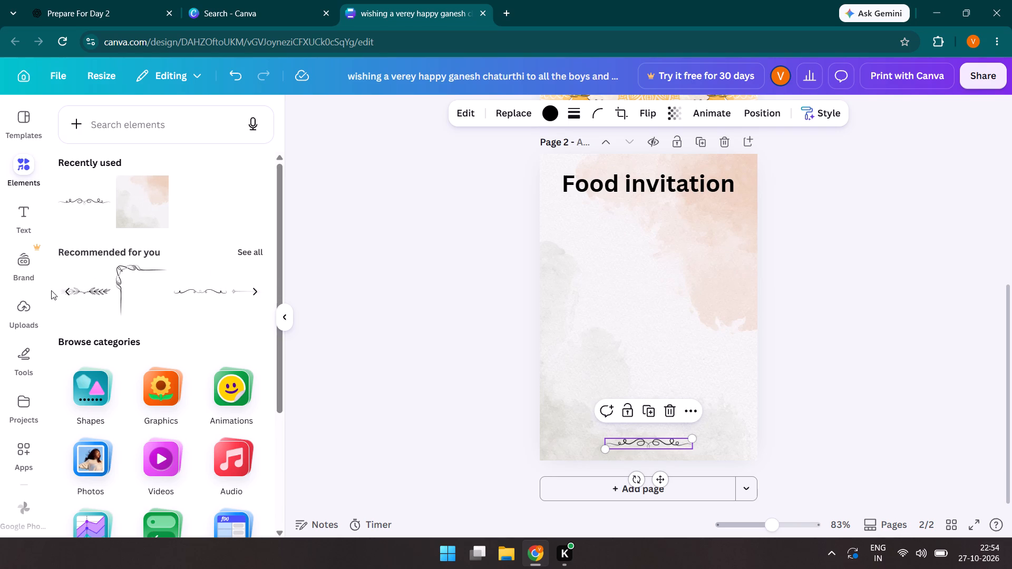
click(70, 291)
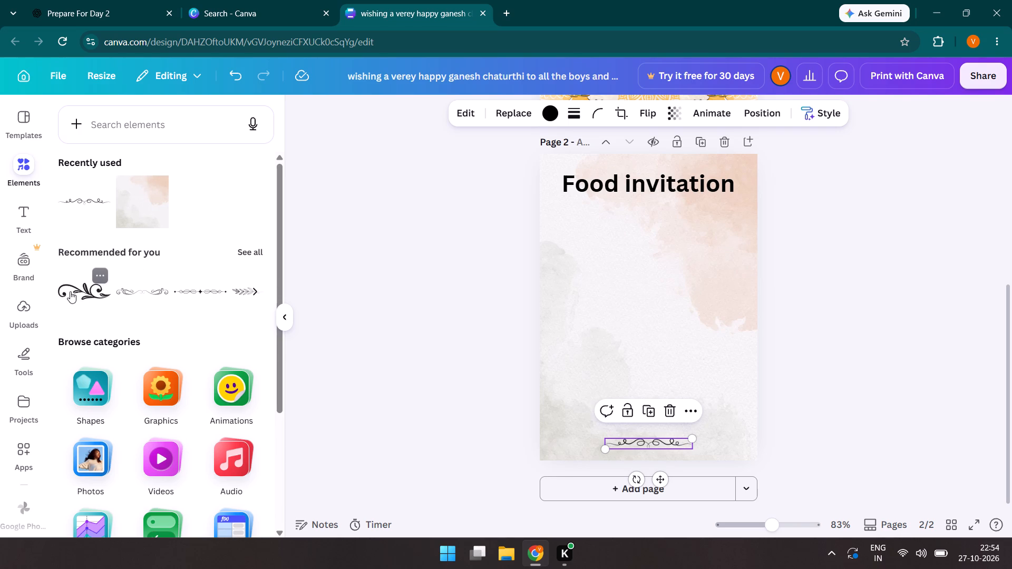
click(247, 247)
scroll(137, 327, down, 7)
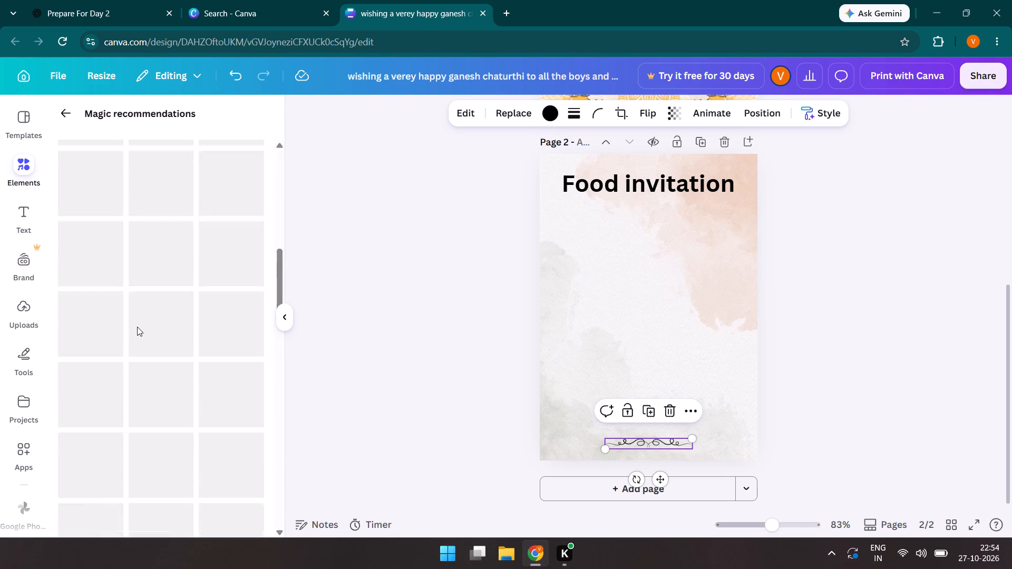
scroll(137, 327, up, 4)
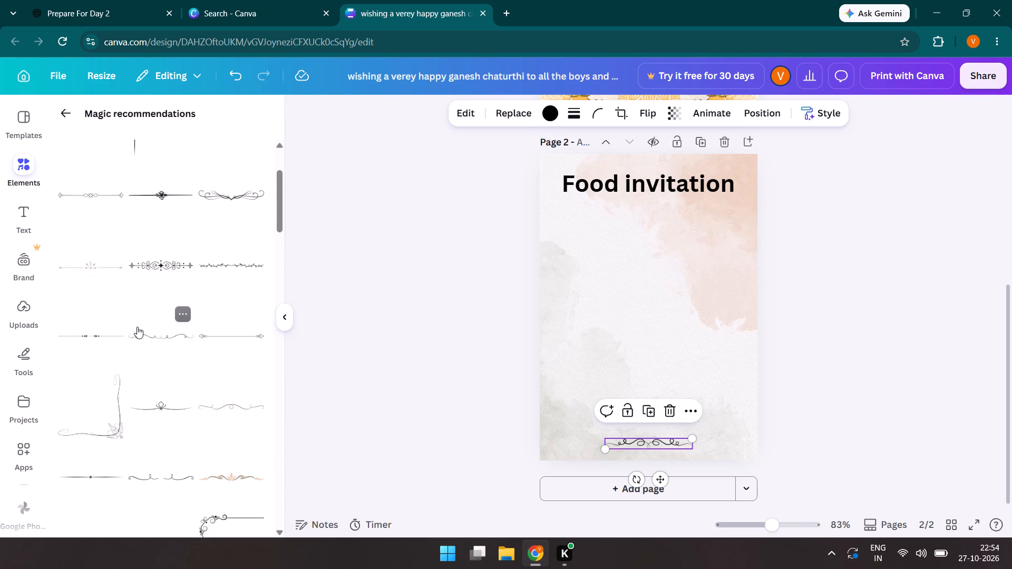
scroll(137, 327, up, 9)
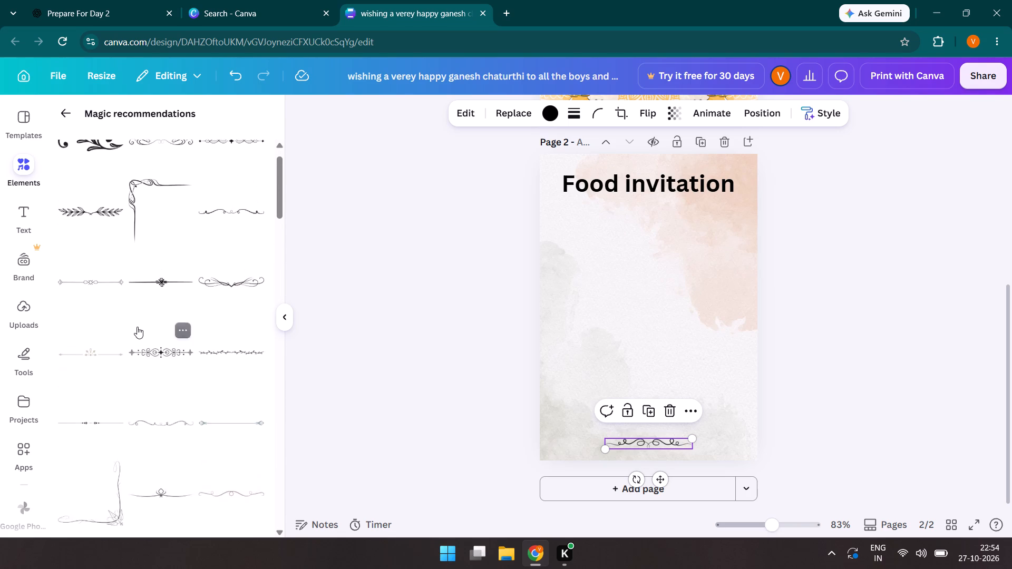
scroll(137, 327, up, 5)
scroll(137, 327, down, 4)
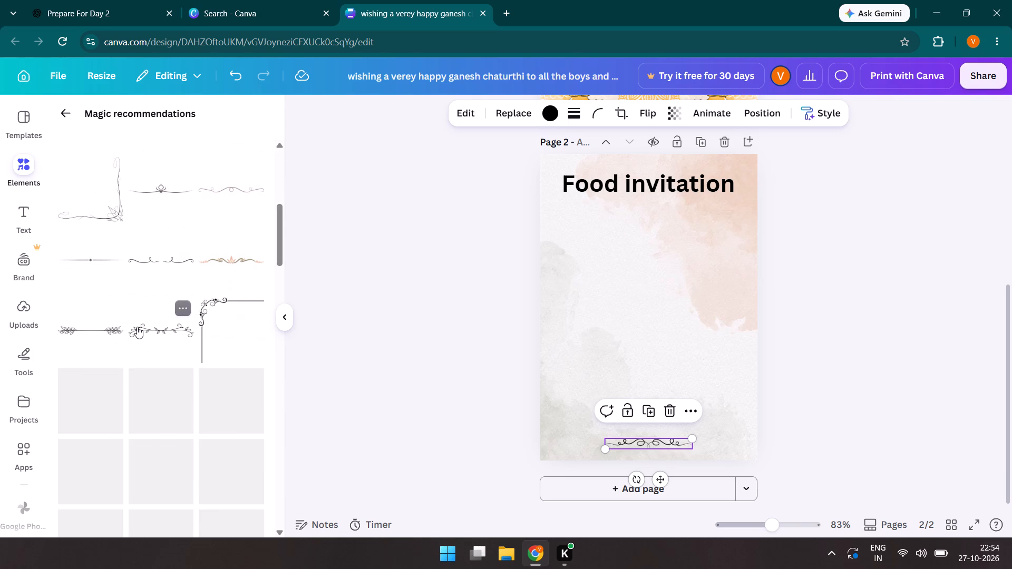
scroll(137, 327, down, 5)
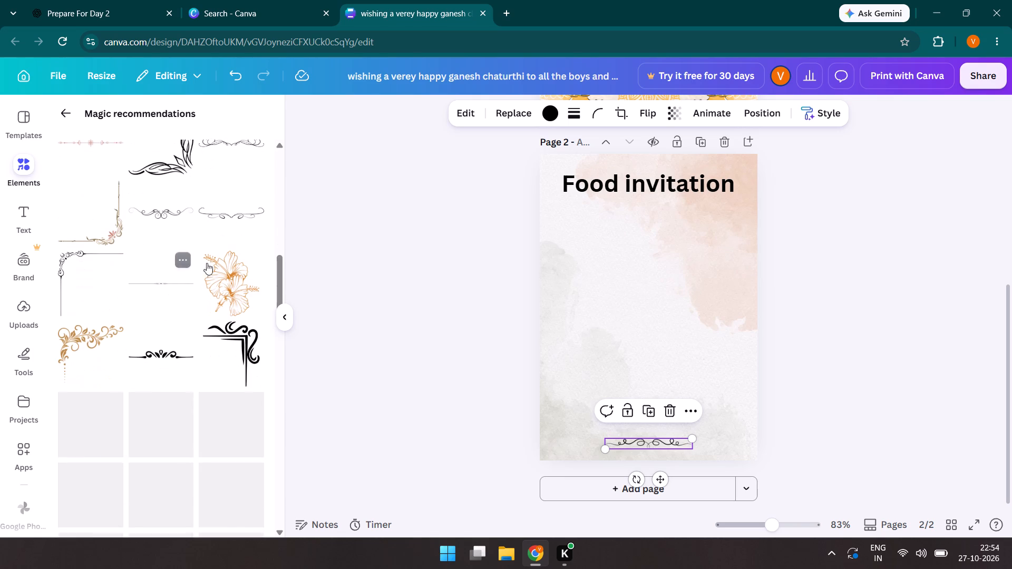
click(229, 264)
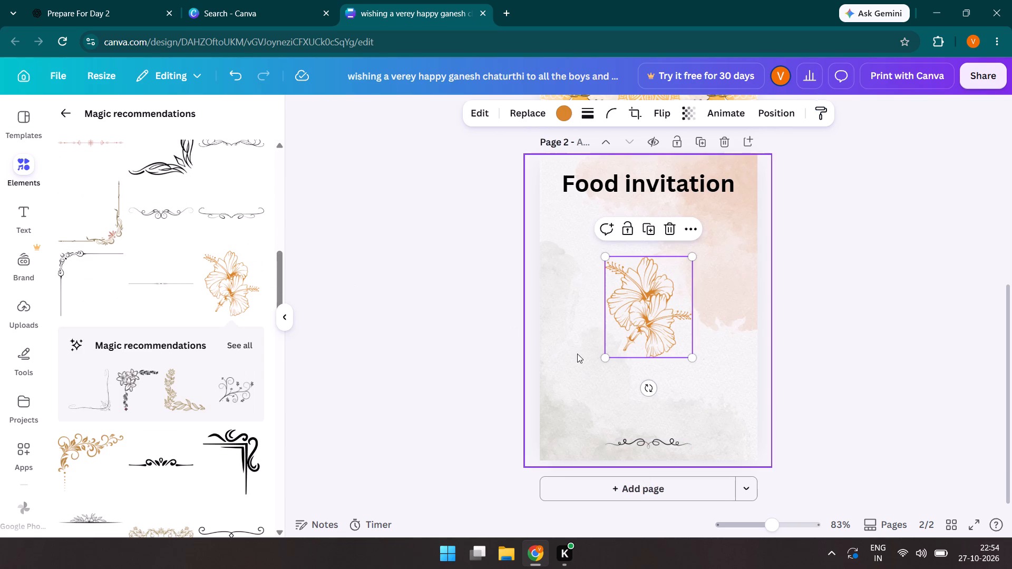
drag(628, 336, 549, 458)
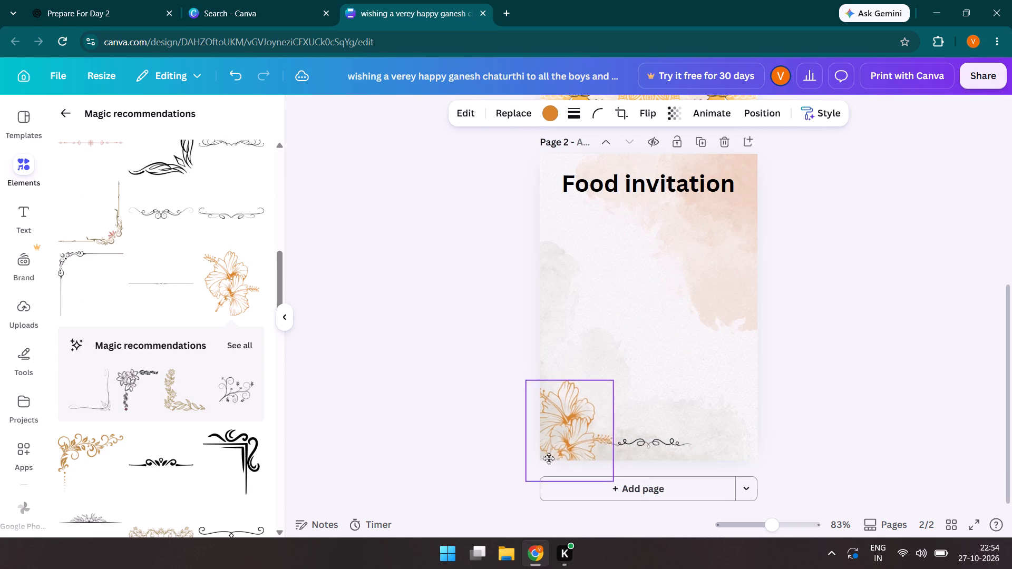
drag(549, 458, 551, 446)
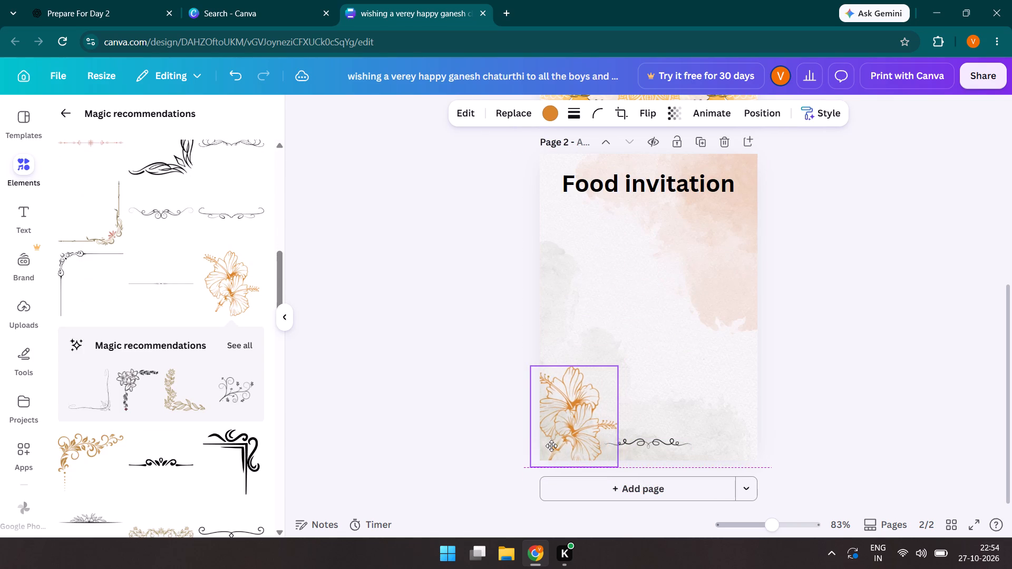
drag(551, 446, 553, 223)
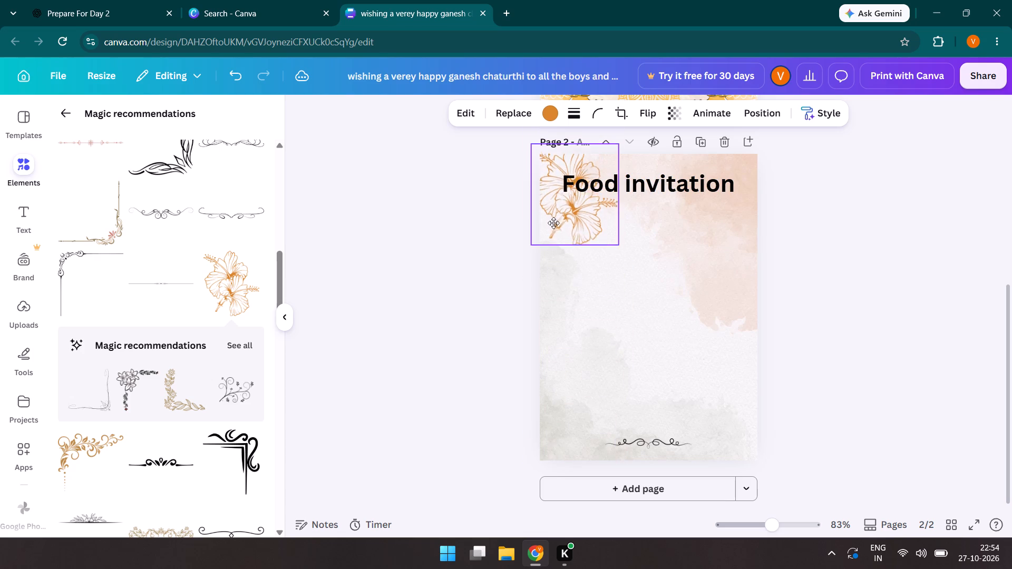
drag(553, 223, 551, 231)
Break the heading into two lines, "Food" above "invitation", and position it to the right of the hibiscus.
click(656, 181)
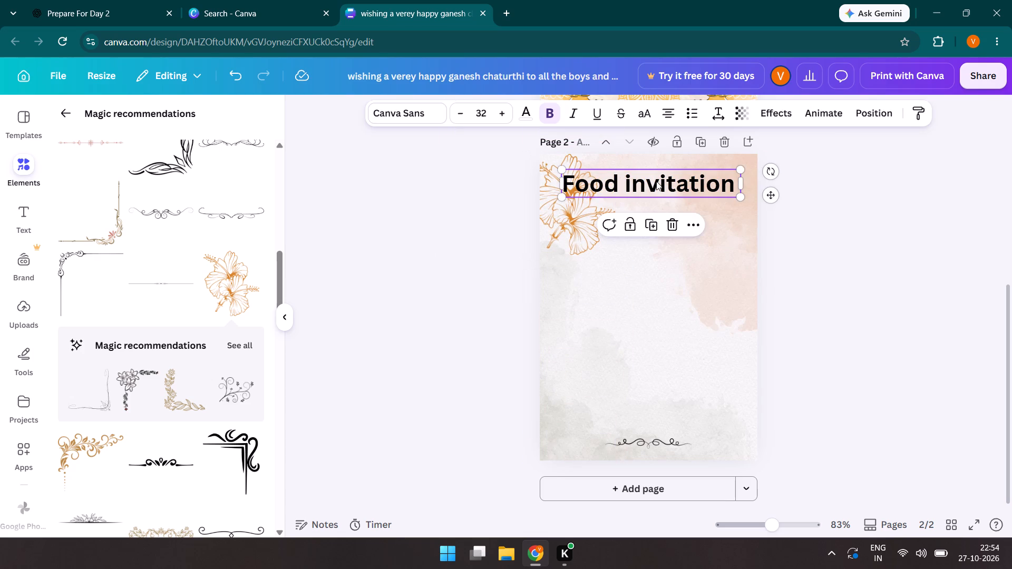
drag(656, 181, 711, 174)
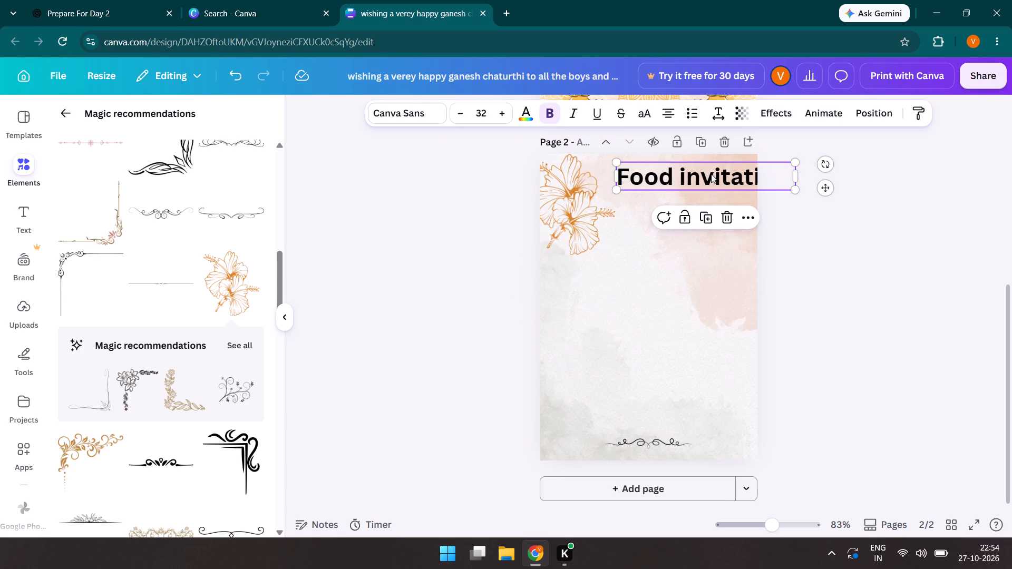
click(682, 175)
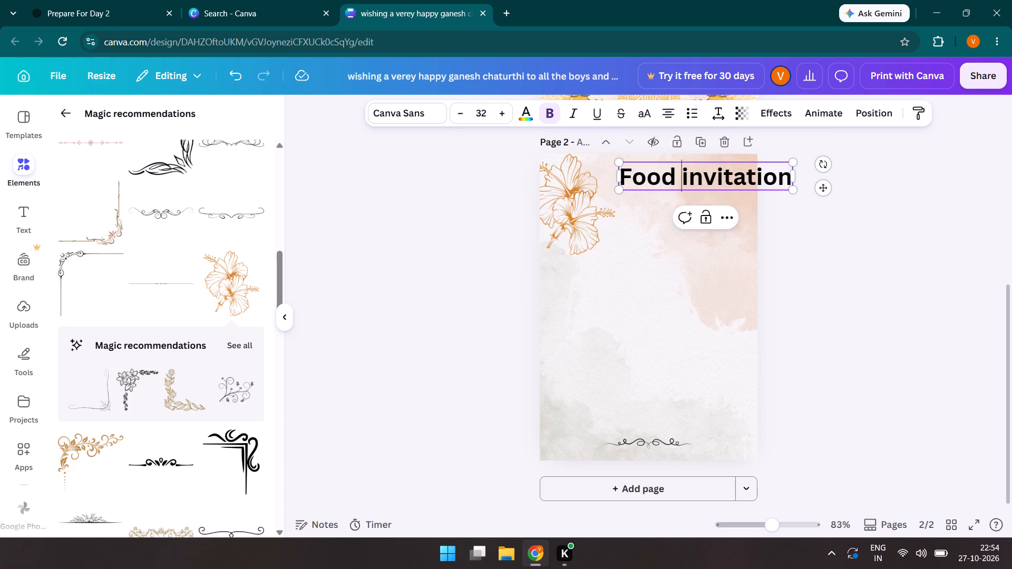
key(Return)
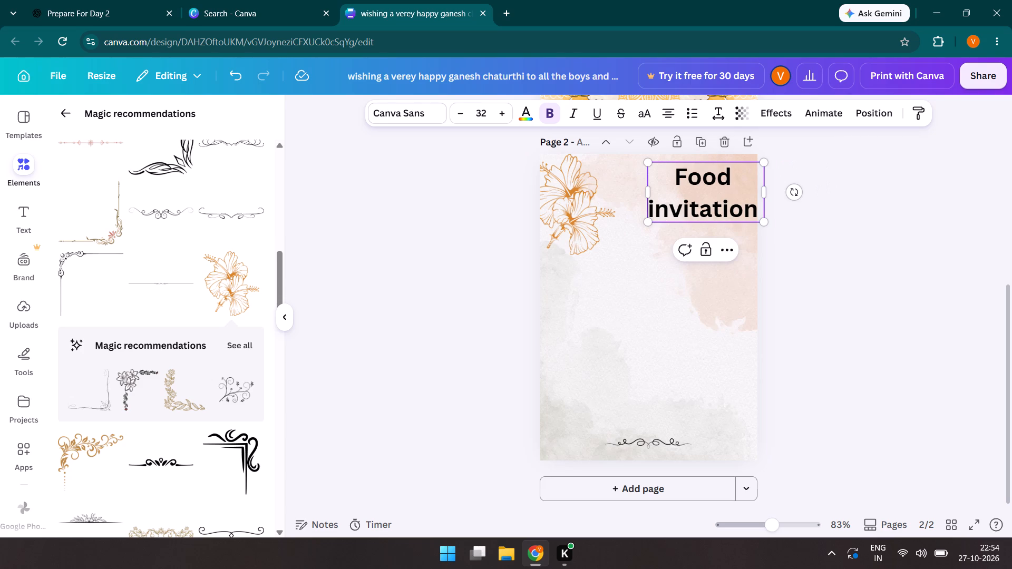
drag(714, 202, 681, 207)
click(647, 241)
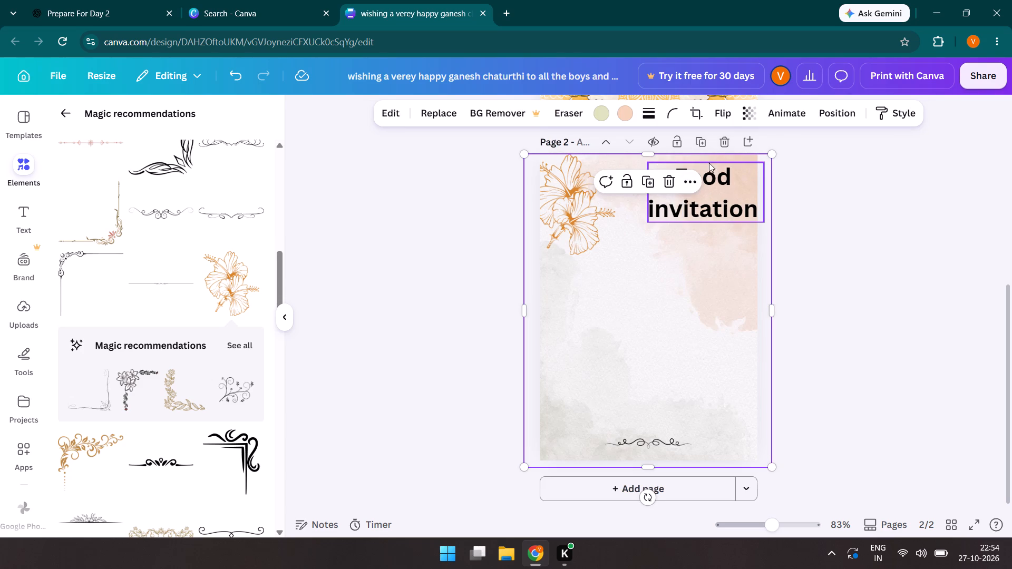
drag(714, 195, 673, 200)
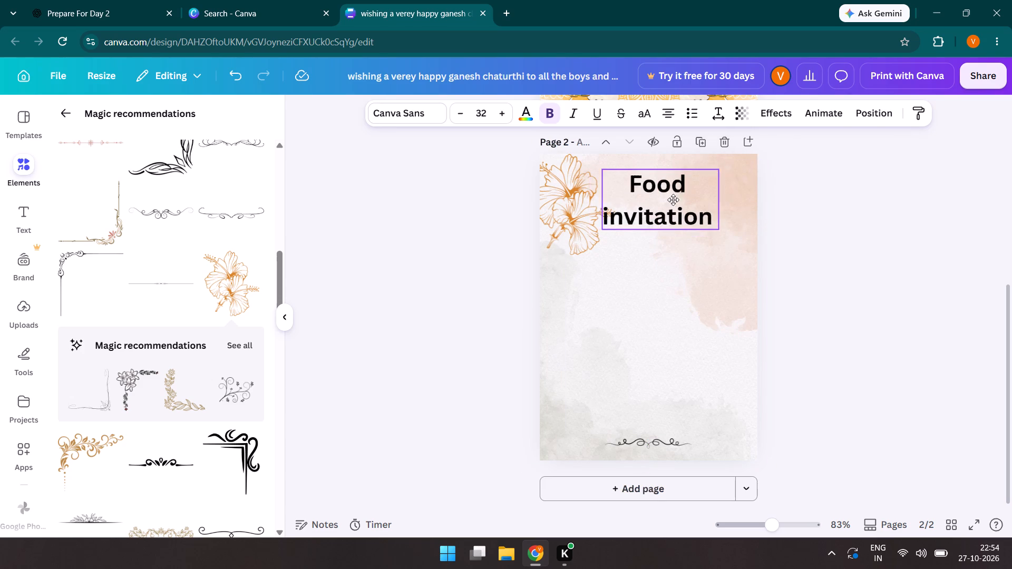
drag(673, 200, 684, 198)
drag(693, 197, 708, 200)
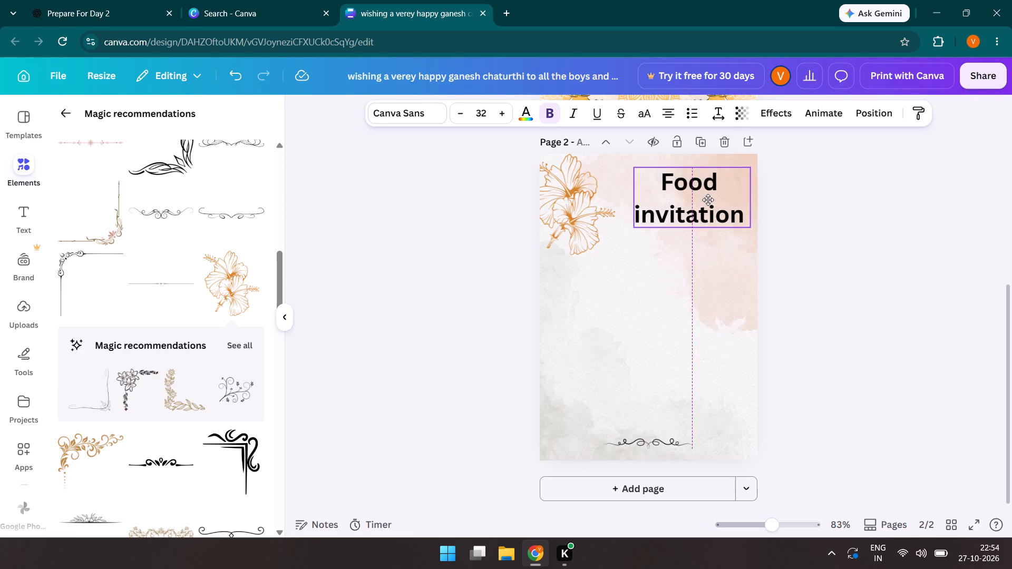
drag(708, 200, 699, 200)
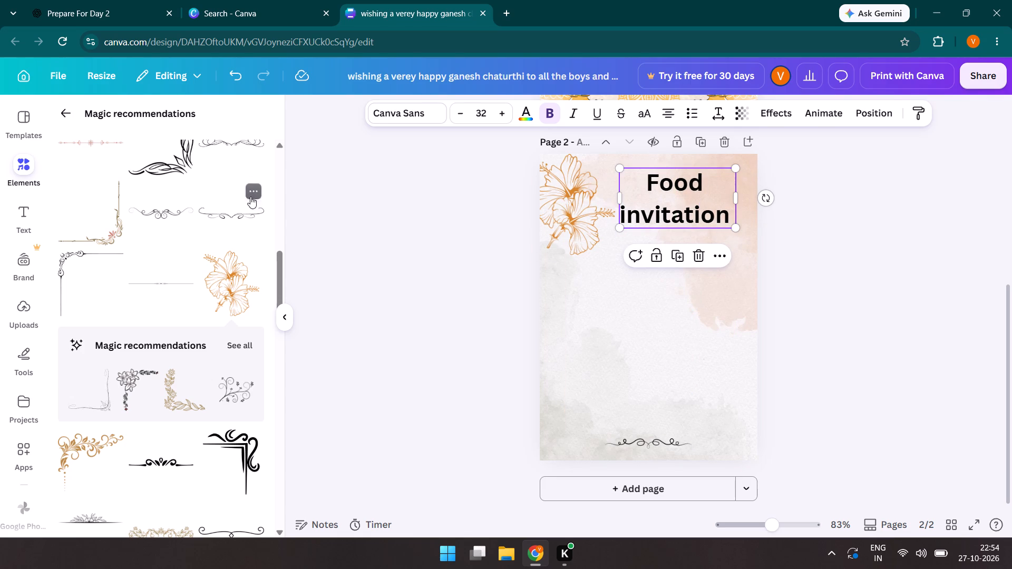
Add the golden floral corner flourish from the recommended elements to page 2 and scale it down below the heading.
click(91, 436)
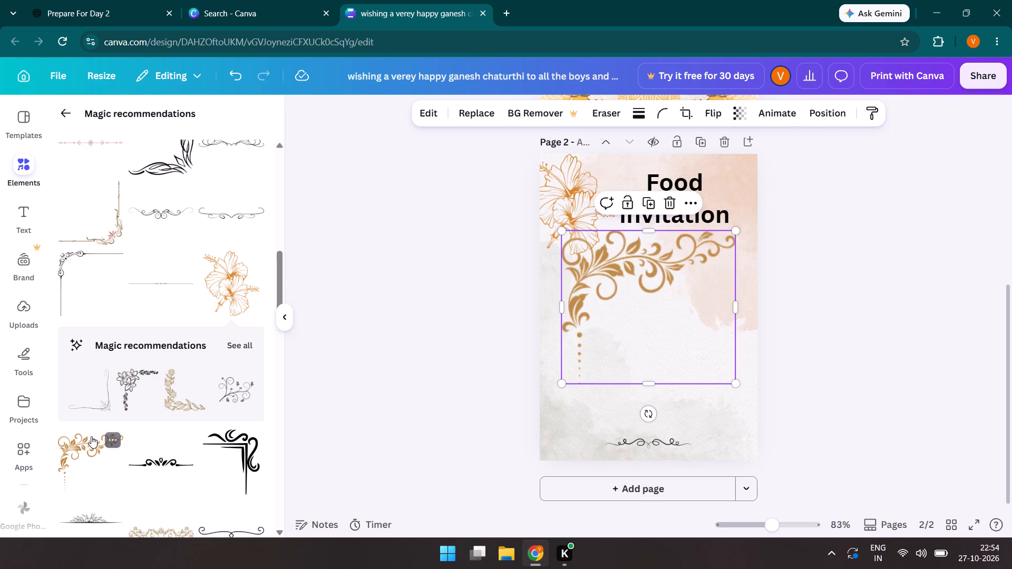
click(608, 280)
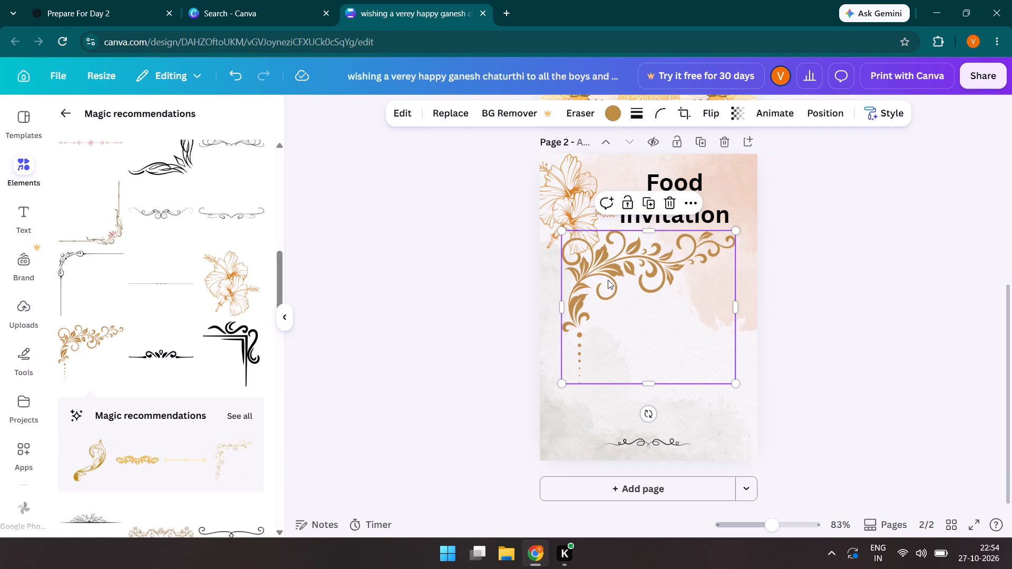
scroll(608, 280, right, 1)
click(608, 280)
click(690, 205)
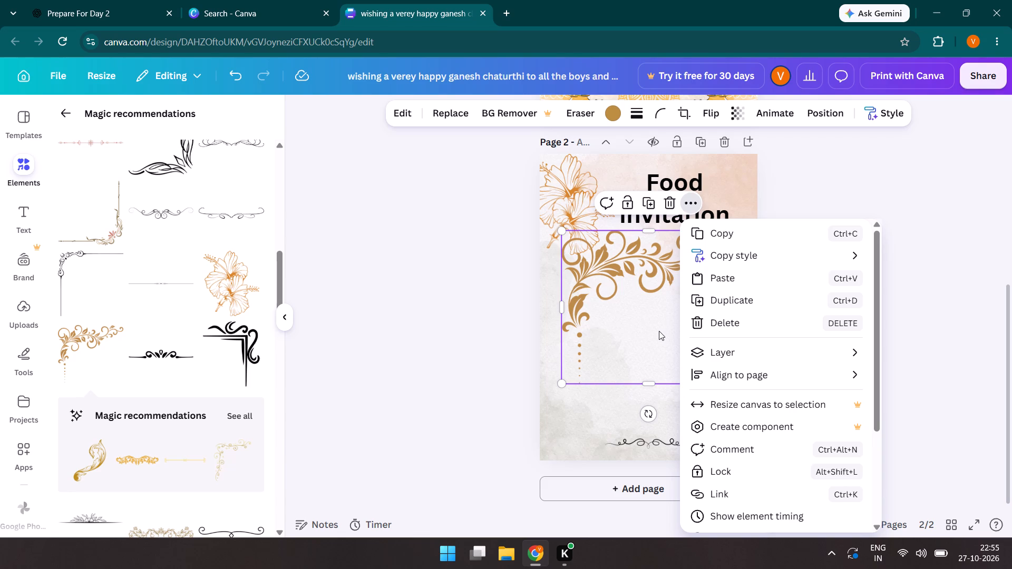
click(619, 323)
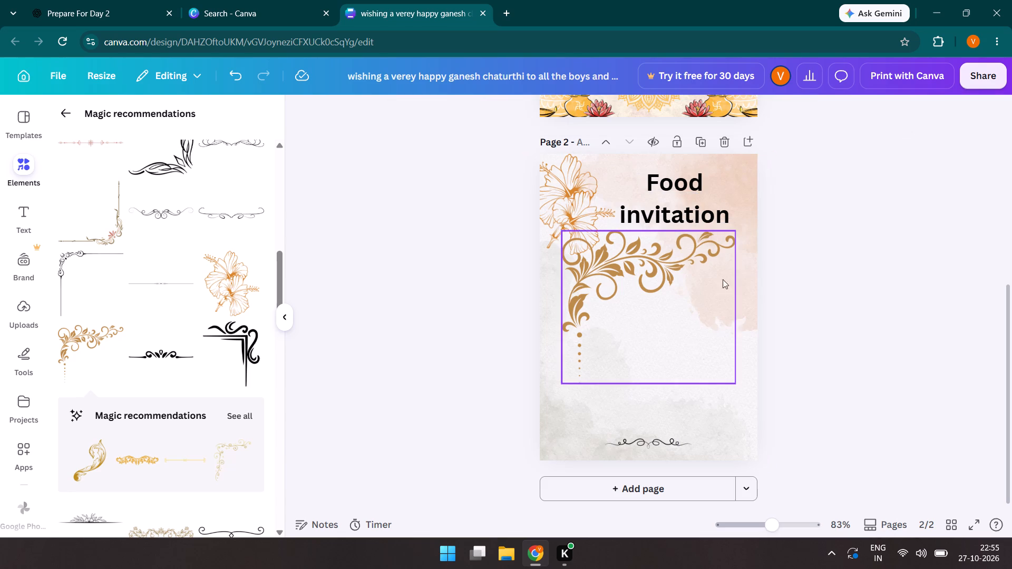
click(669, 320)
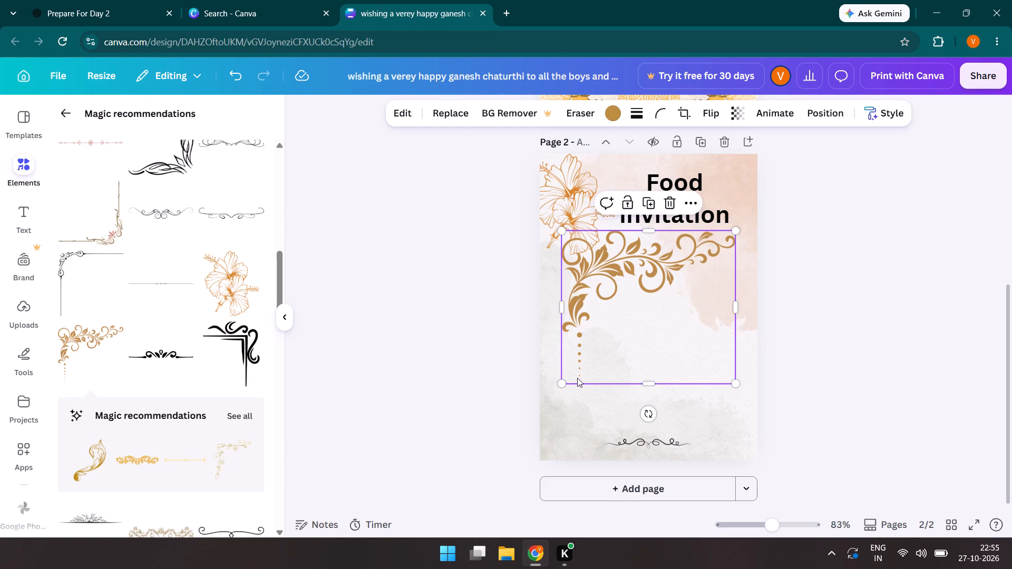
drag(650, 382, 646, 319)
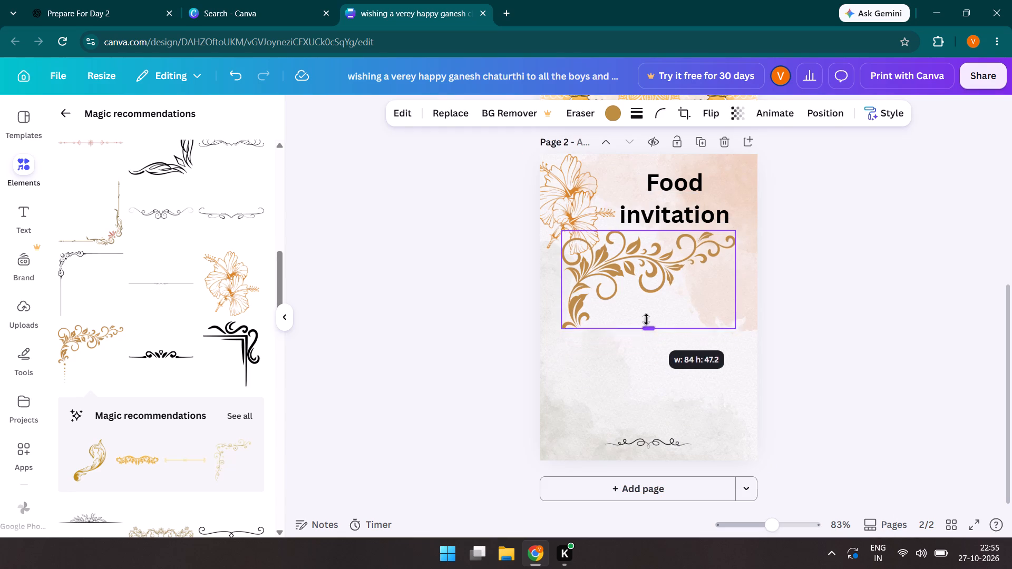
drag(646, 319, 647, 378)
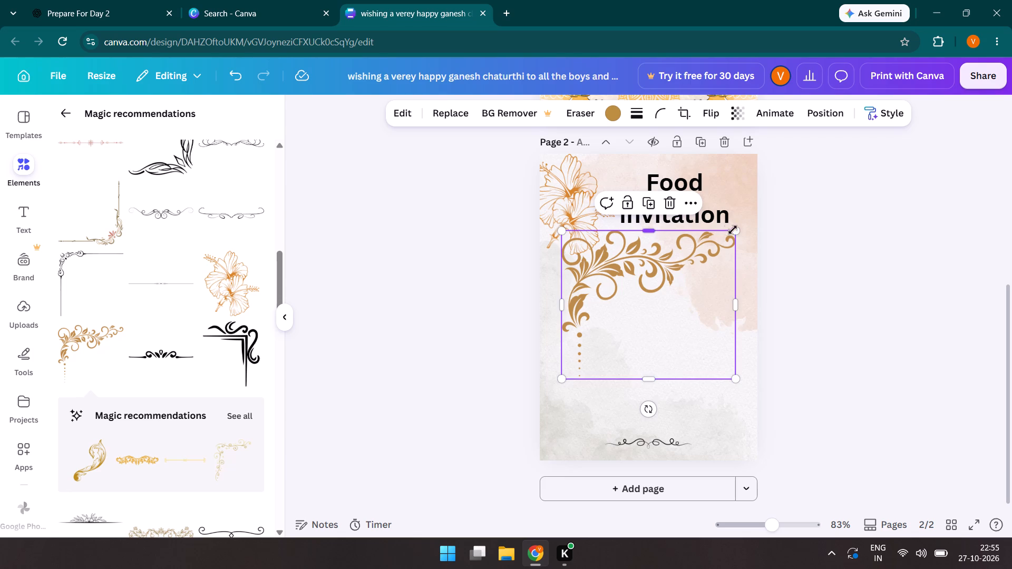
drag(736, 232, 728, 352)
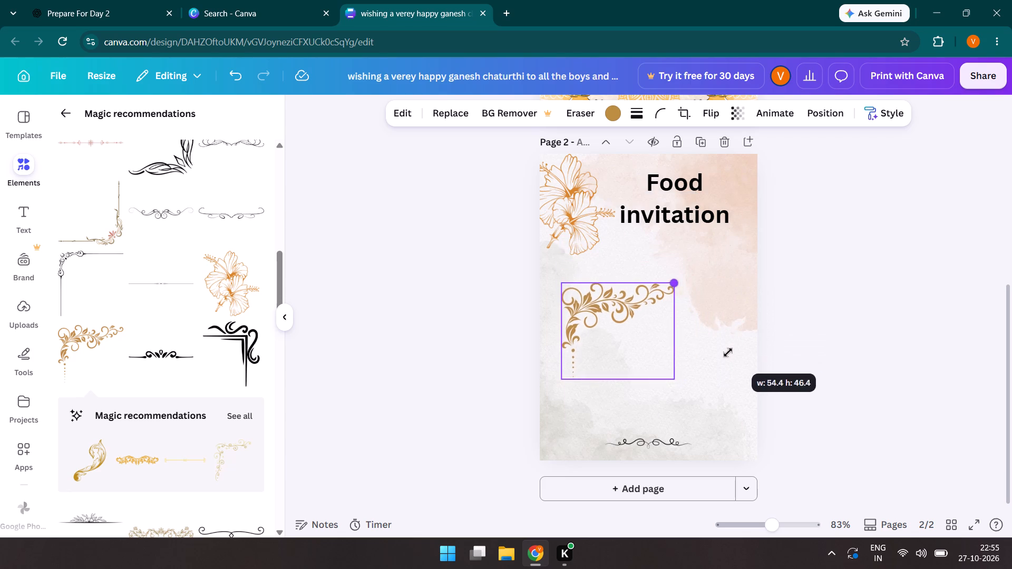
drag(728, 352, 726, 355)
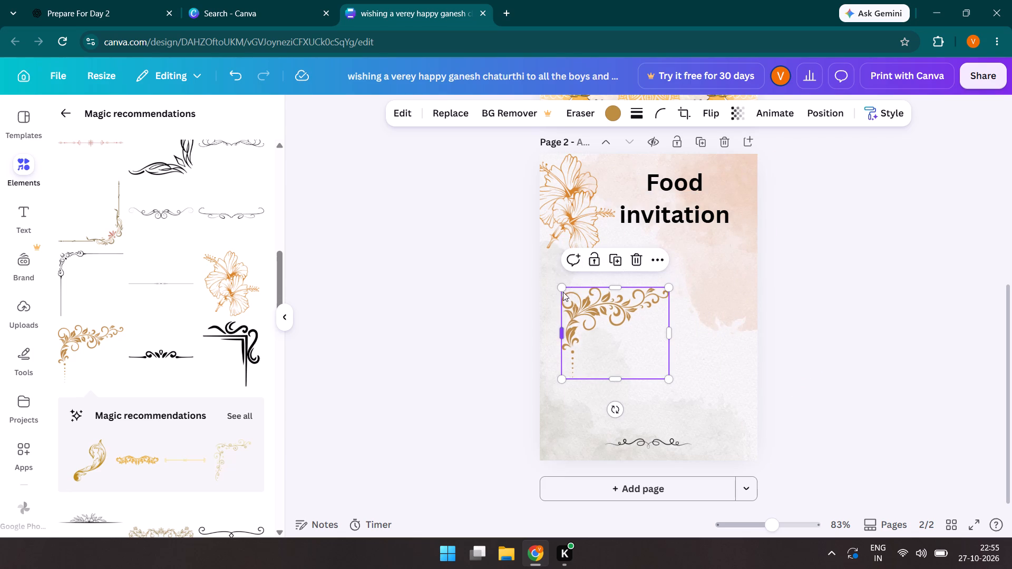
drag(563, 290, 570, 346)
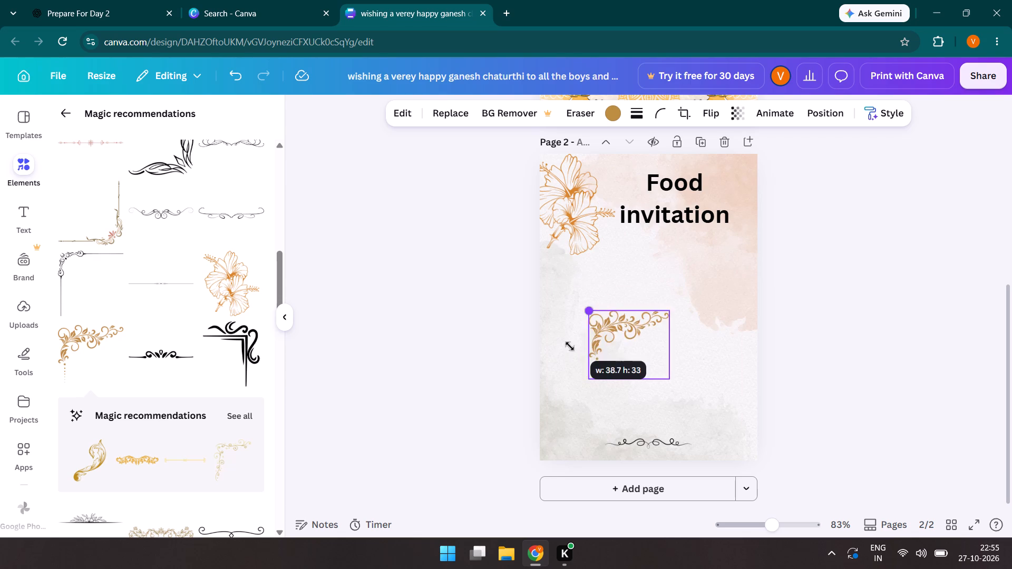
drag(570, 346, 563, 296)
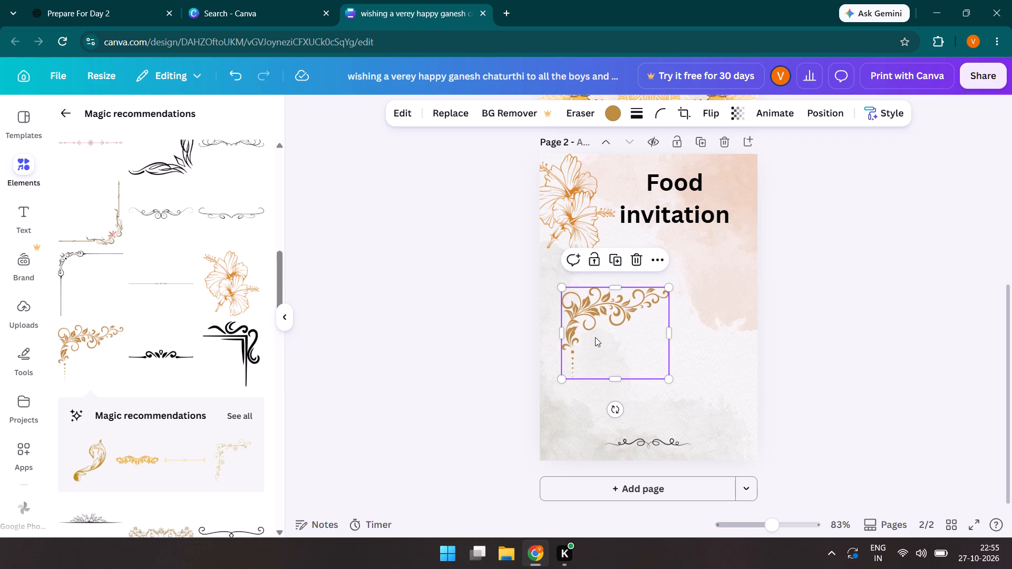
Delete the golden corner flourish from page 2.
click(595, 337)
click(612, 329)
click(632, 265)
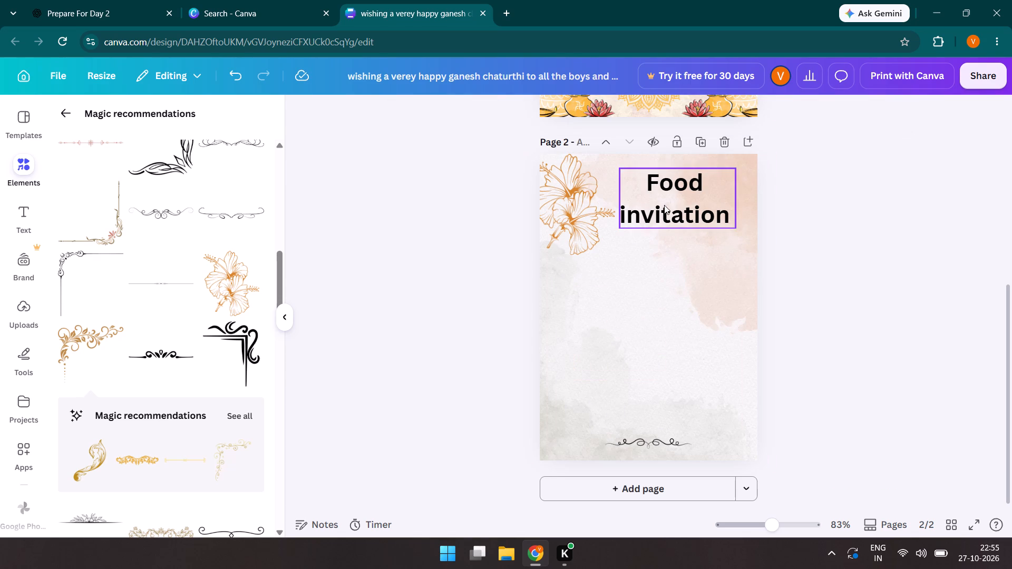
Delete the "Food invitation" heading from page 2.
click(664, 205)
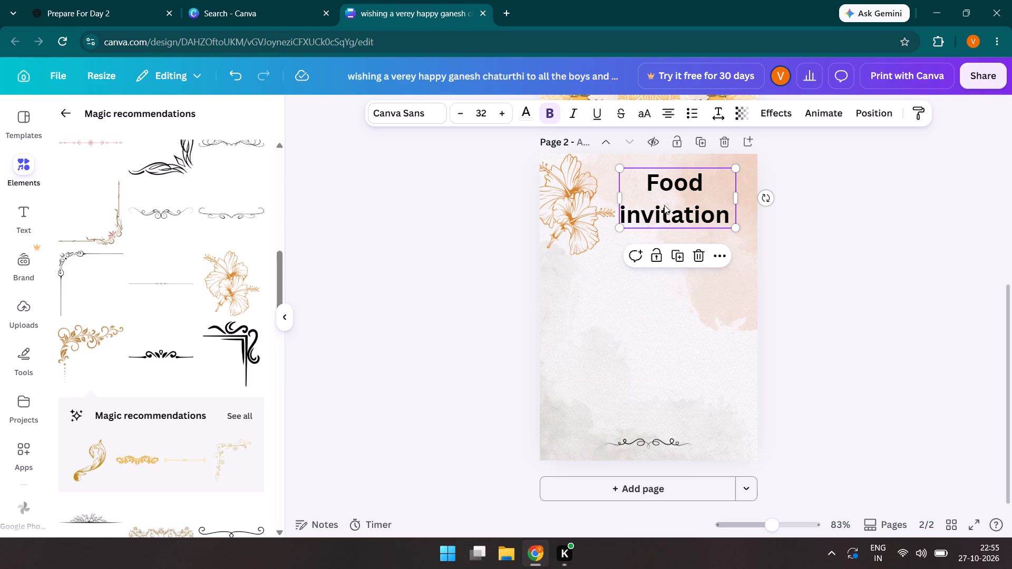
key(BackSpace)
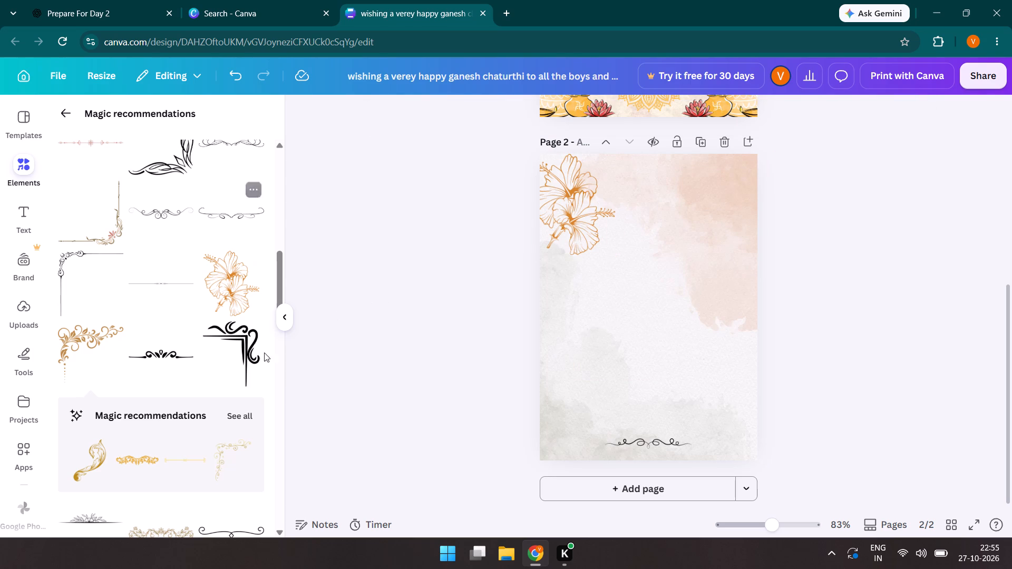
Look through the recommended ornaments, dividers and corner pieces for another decoration that suits page 2.
scroll(161, 374, down, 4)
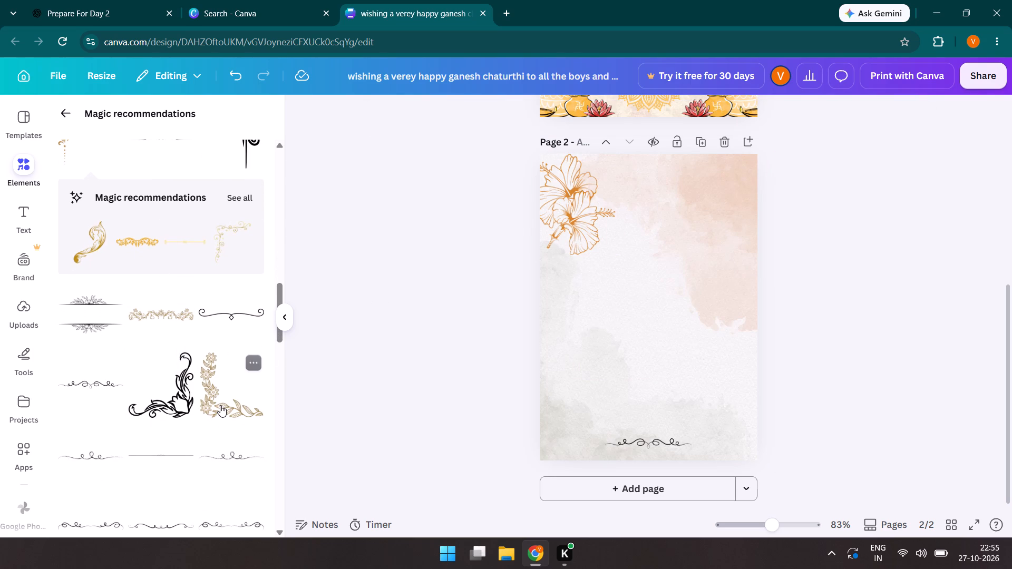
scroll(220, 405, down, 3)
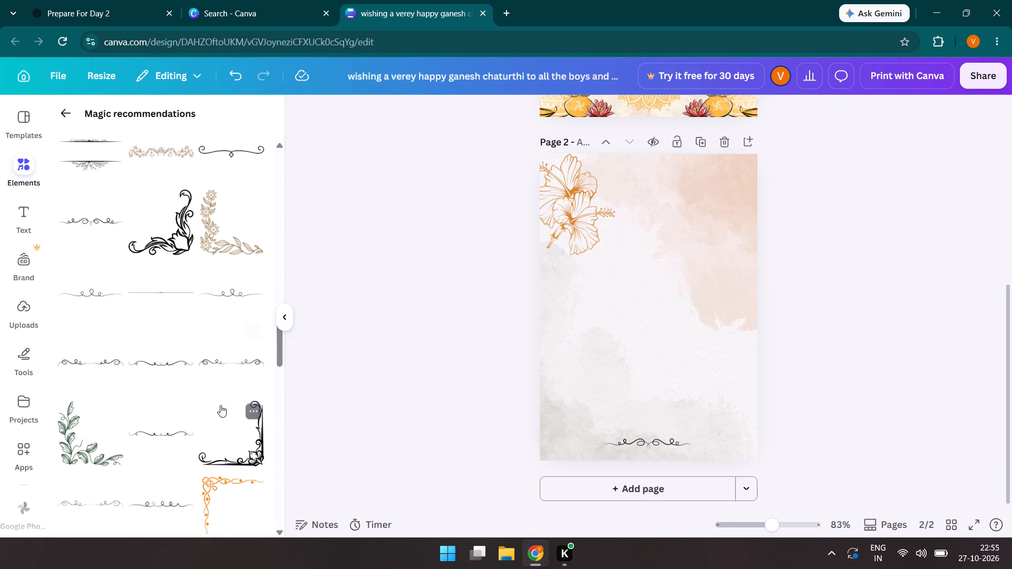
scroll(220, 405, down, 1)
scroll(132, 432, down, 1)
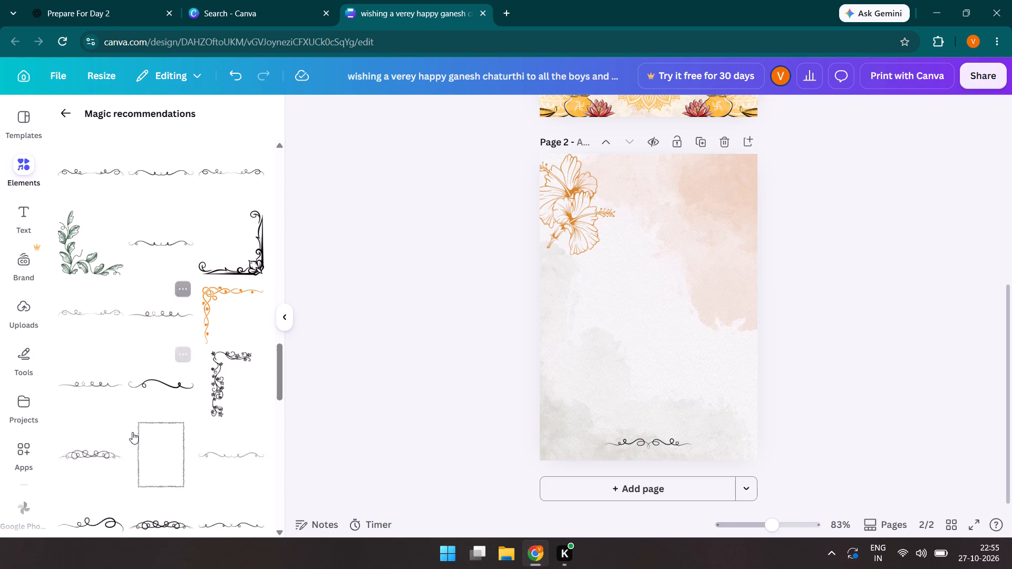
scroll(132, 432, down, 5)
scroll(132, 432, up, 6)
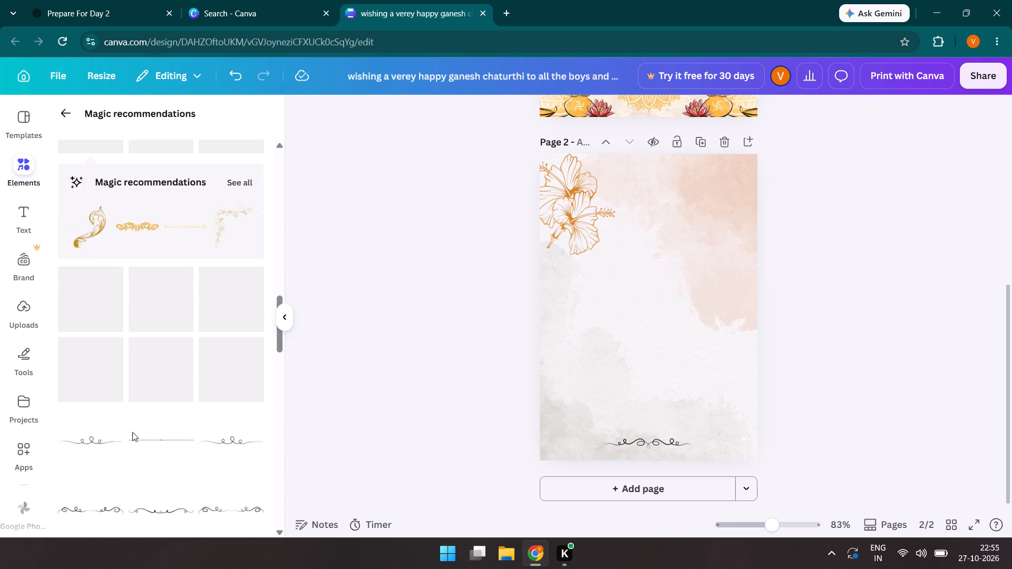
scroll(132, 432, up, 6)
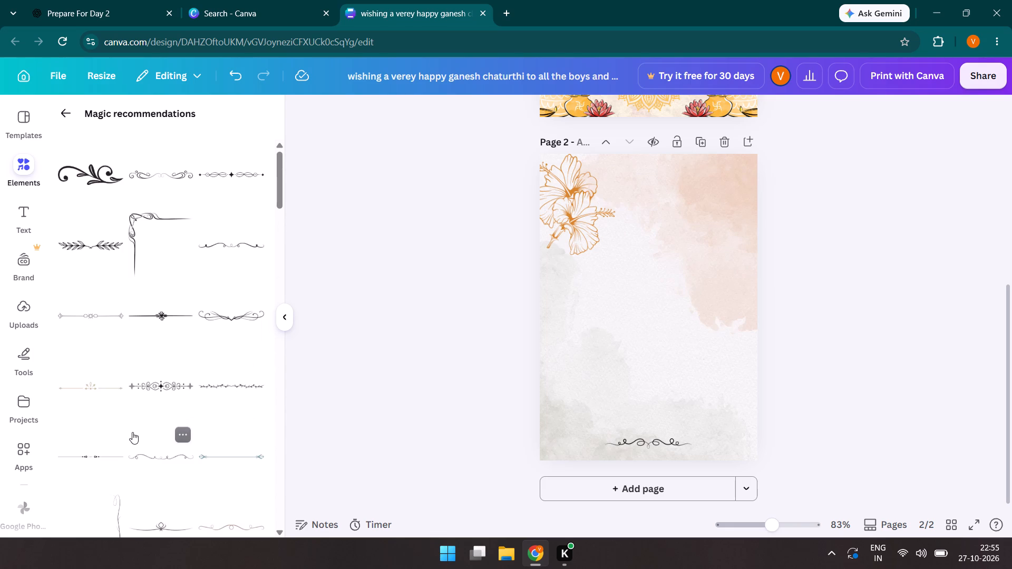
scroll(132, 432, down, 3)
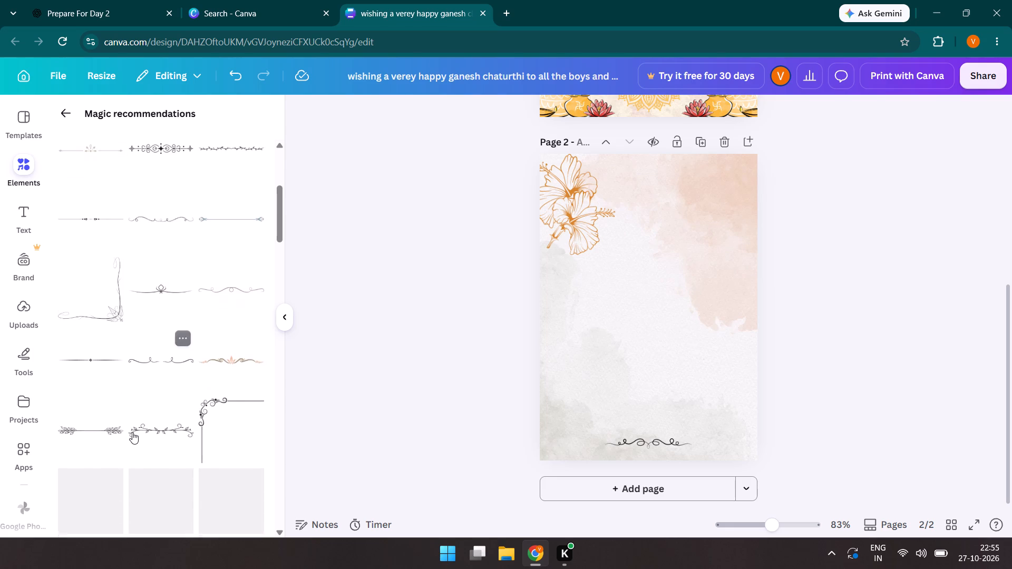
scroll(132, 432, down, 3)
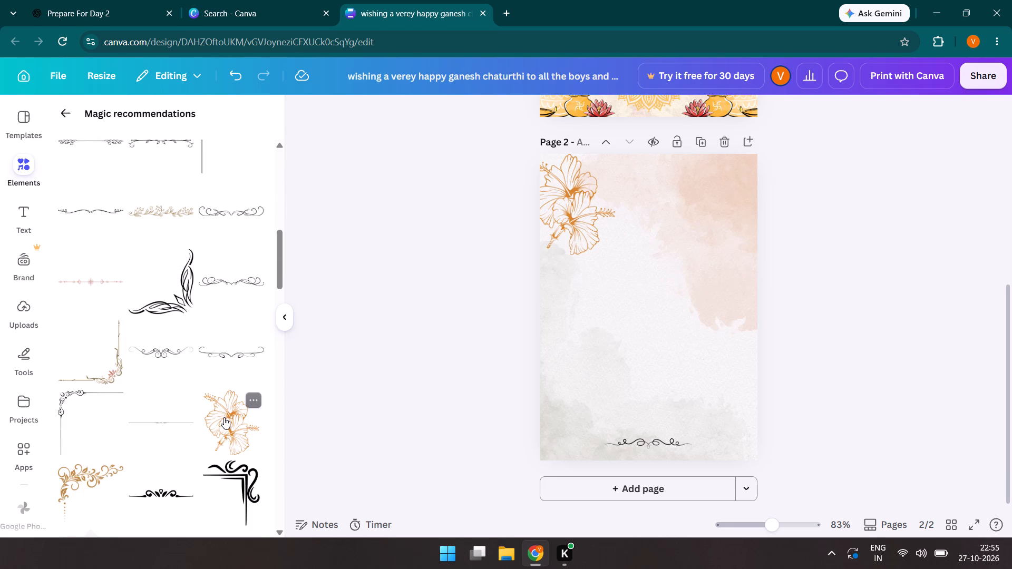
scroll(224, 417, down, 8)
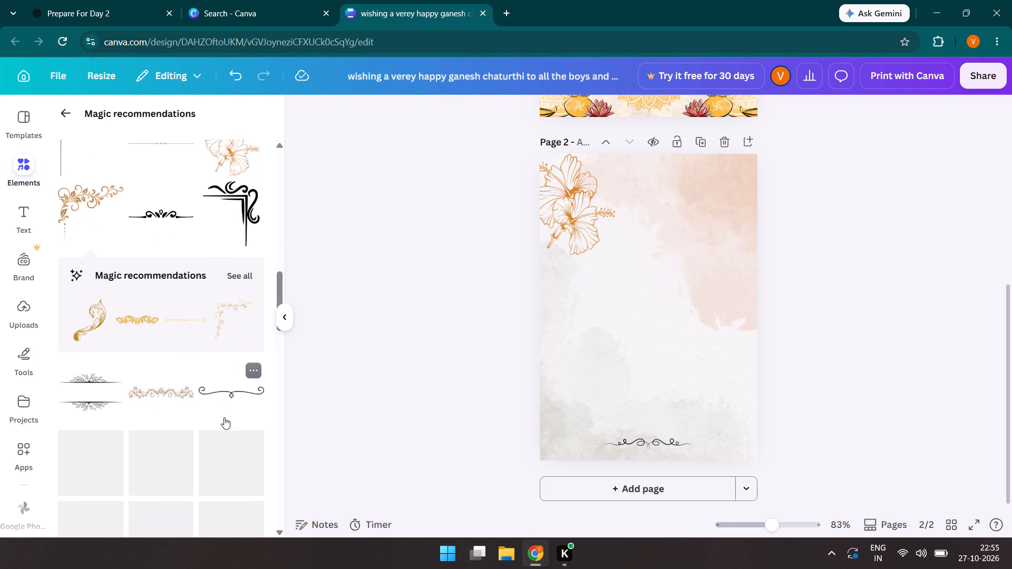
scroll(224, 417, down, 2)
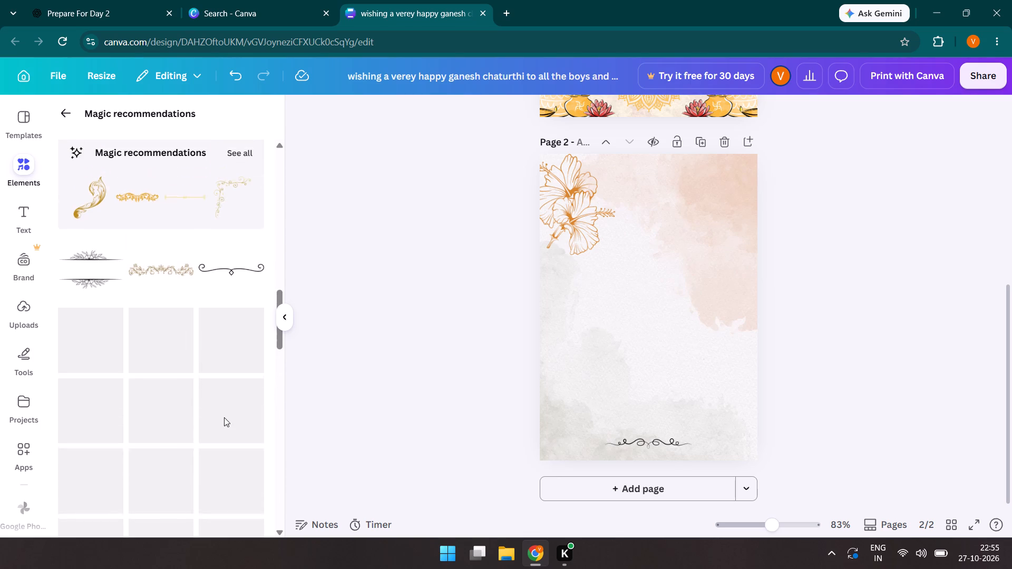
Look through the full list of recommended elements for an ornament, divider or corner piece that suits page 2.
click(241, 222)
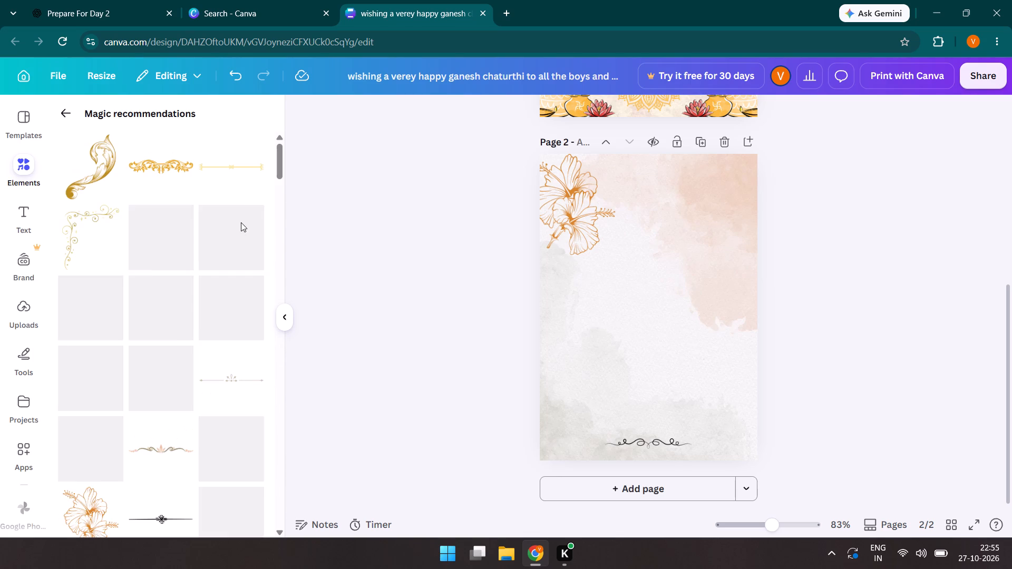
scroll(155, 388, down, 3)
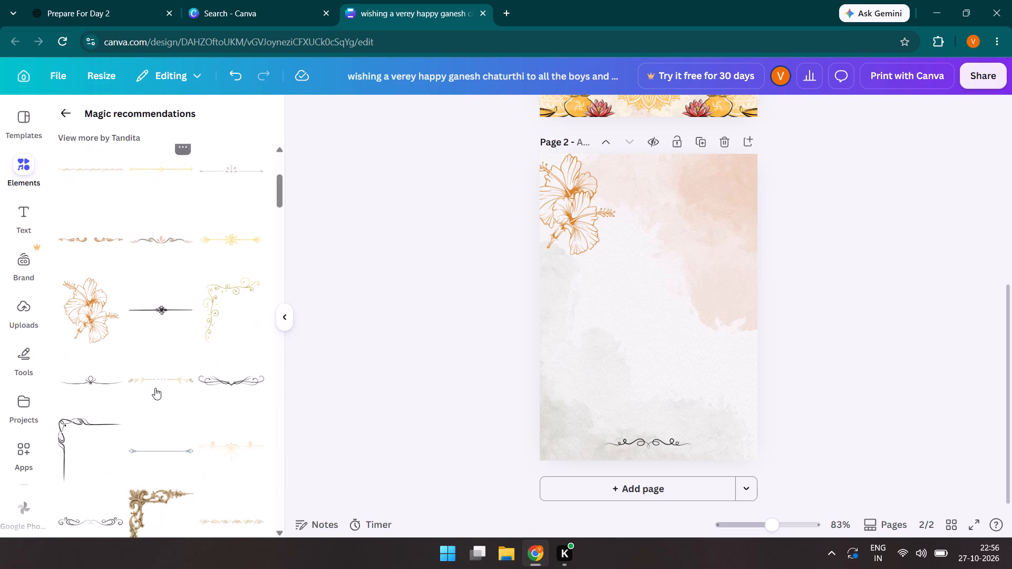
scroll(155, 388, down, 6)
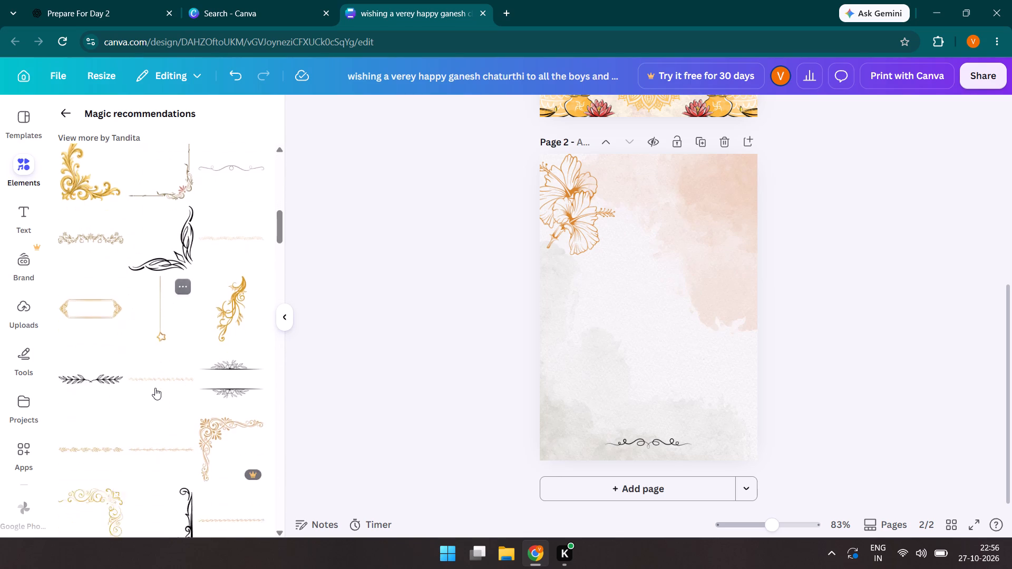
scroll(155, 388, down, 3)
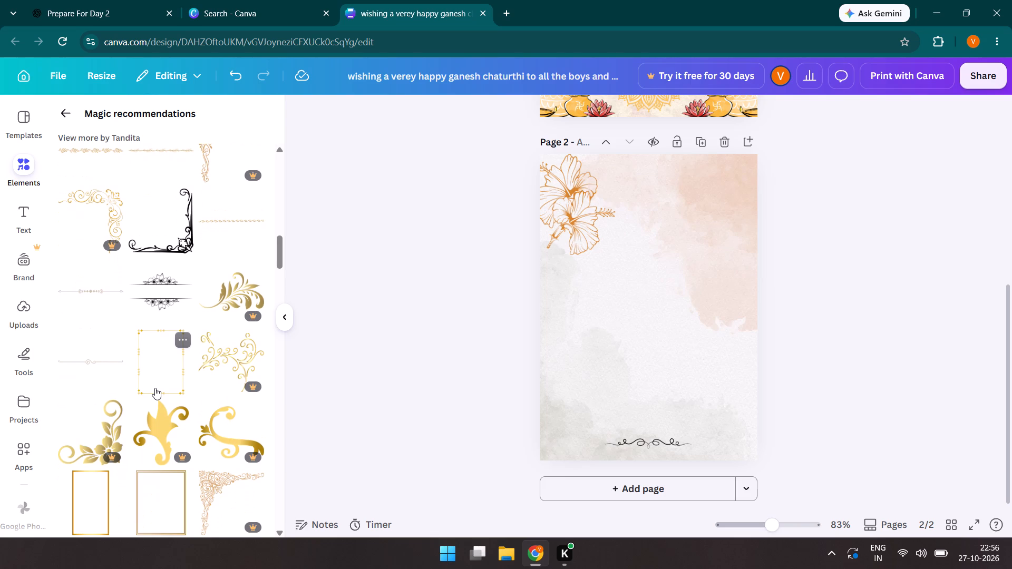
scroll(155, 388, down, 7)
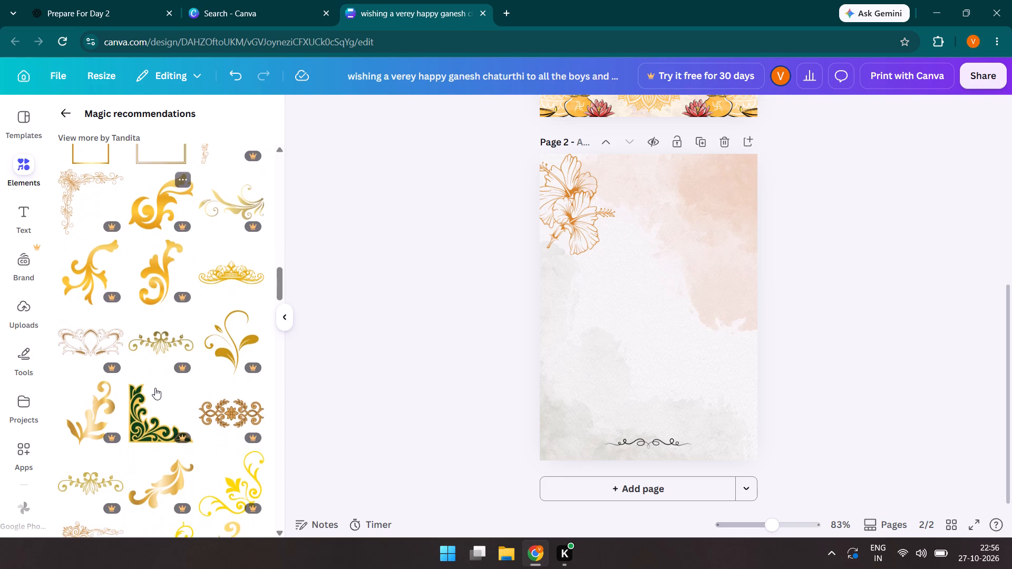
scroll(155, 388, down, 2)
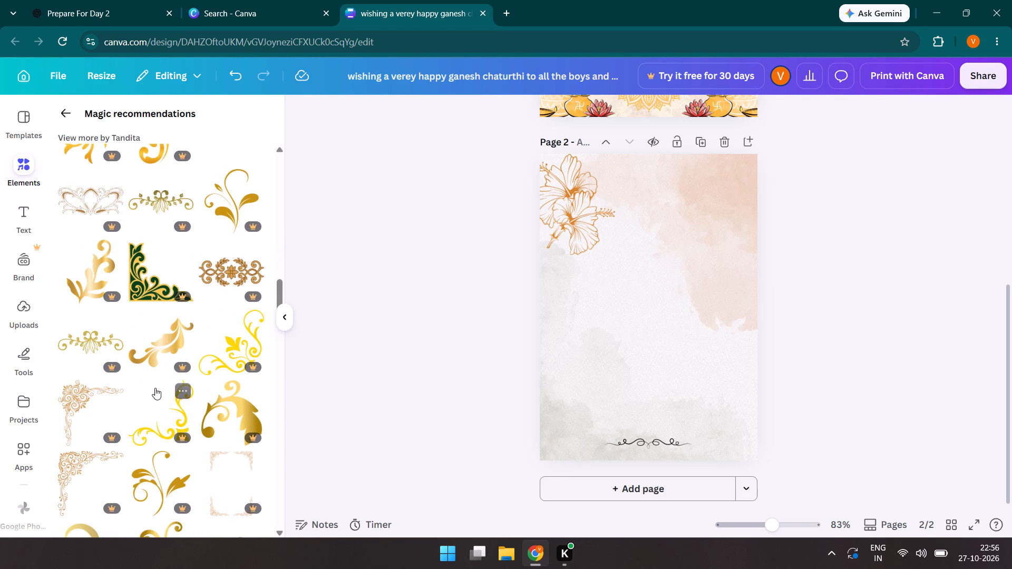
scroll(155, 388, down, 2)
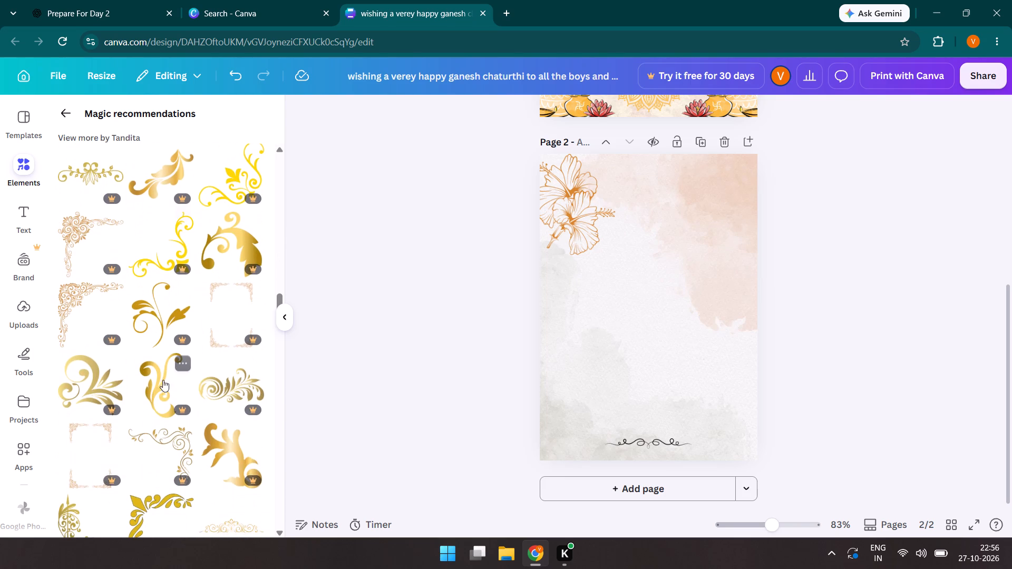
scroll(183, 475, down, 3)
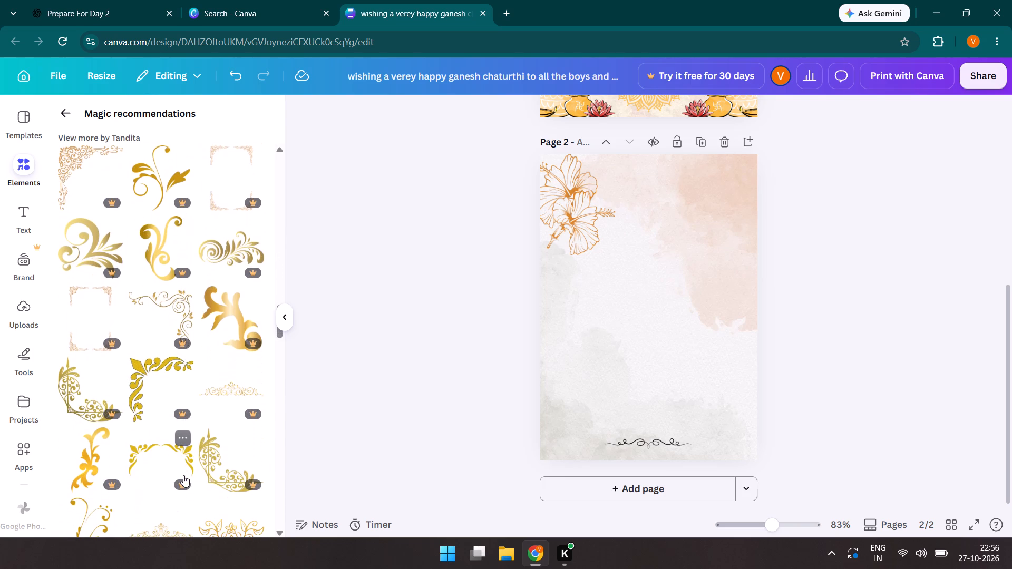
scroll(183, 475, down, 5)
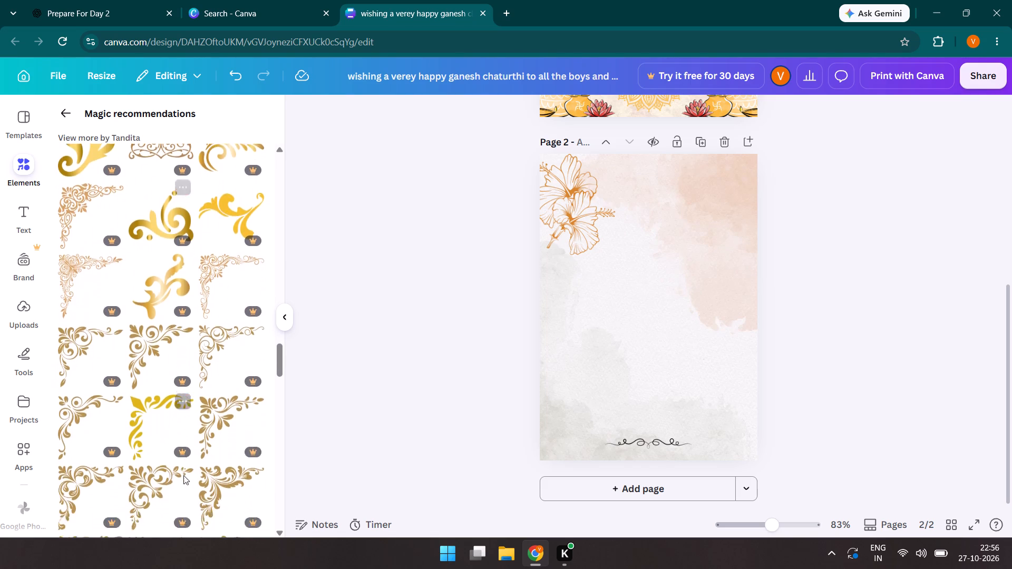
scroll(183, 475, down, 5)
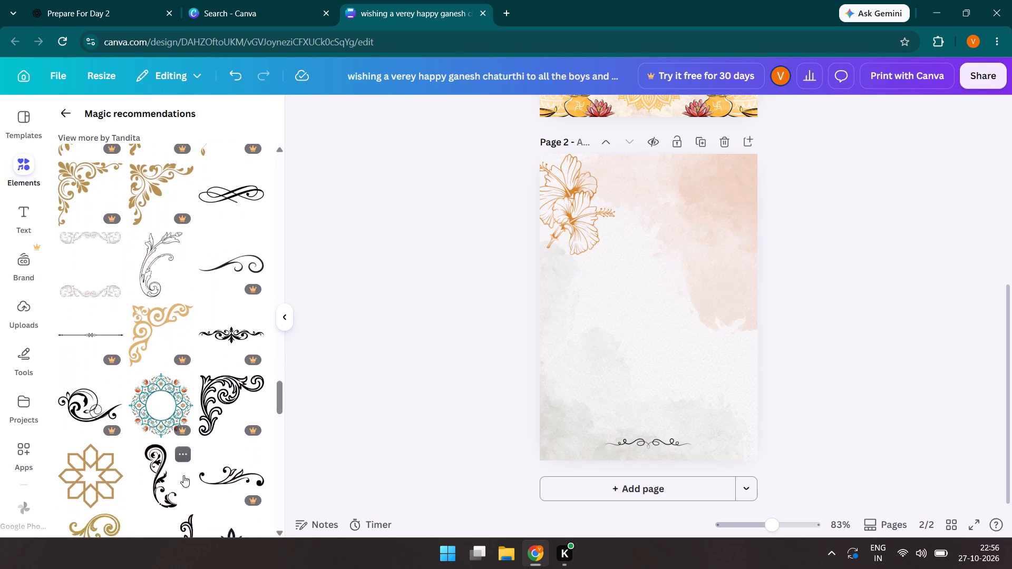
scroll(183, 475, down, 3)
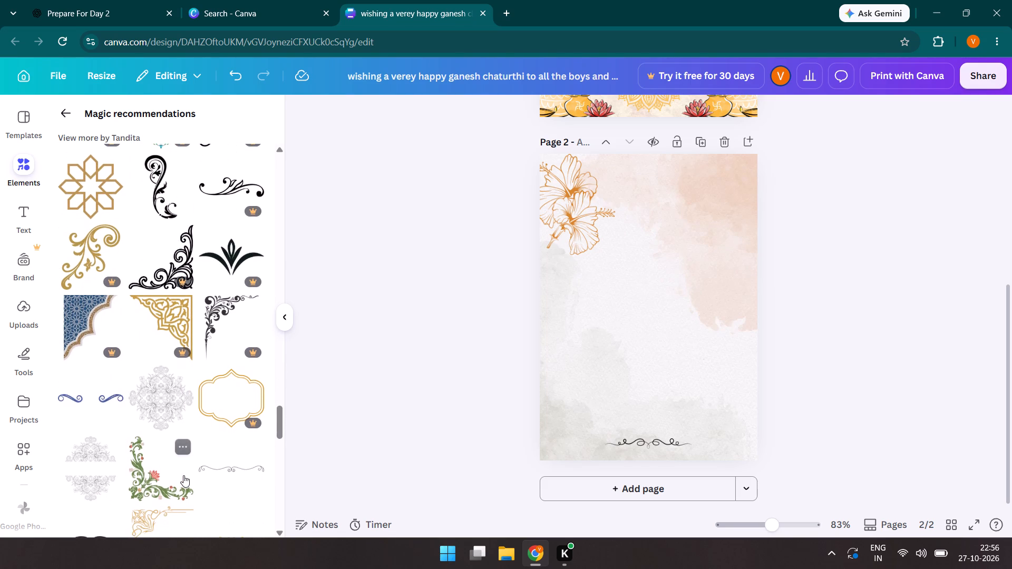
scroll(183, 475, down, 6)
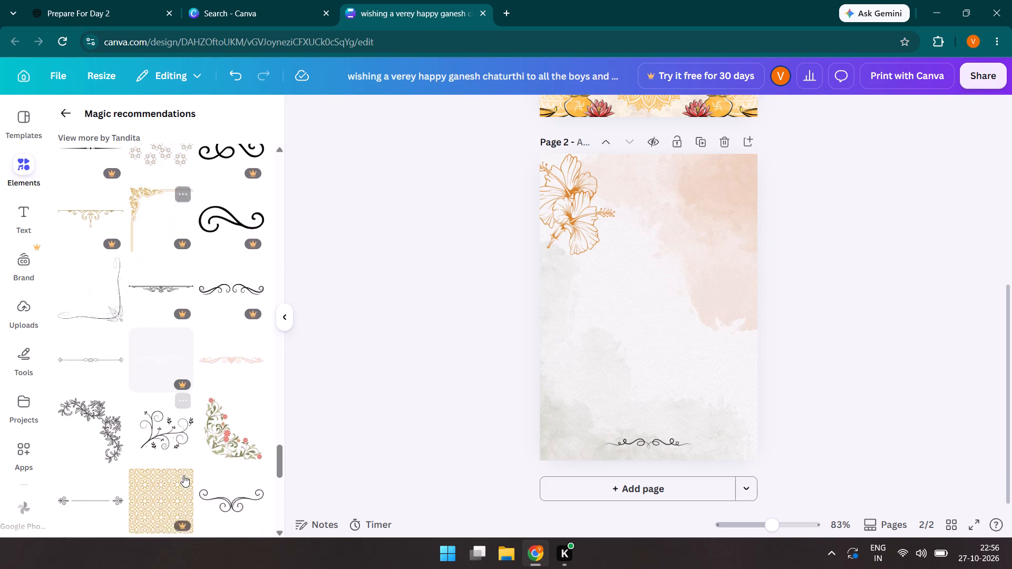
scroll(183, 475, down, 5)
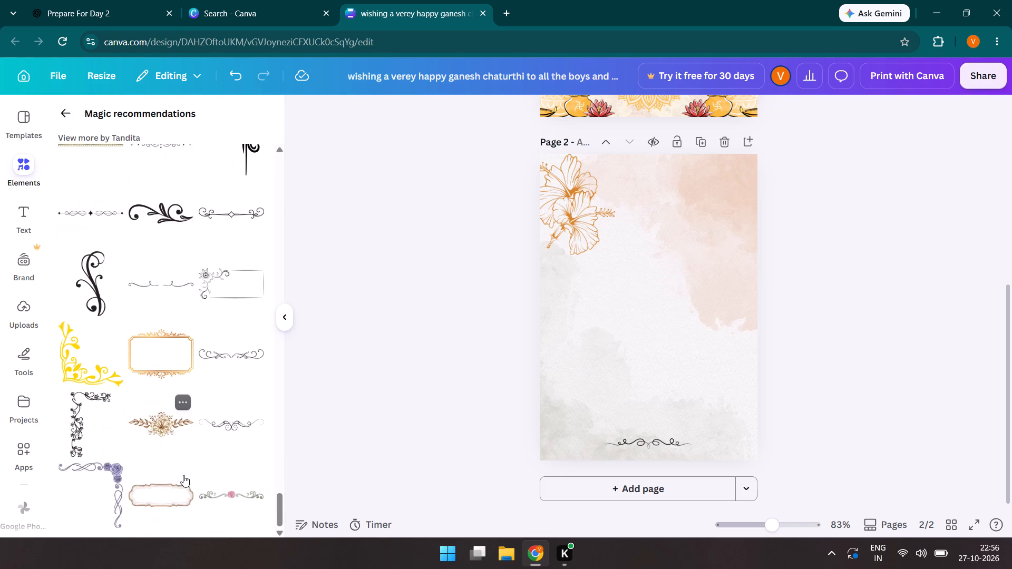
scroll(183, 475, down, 3)
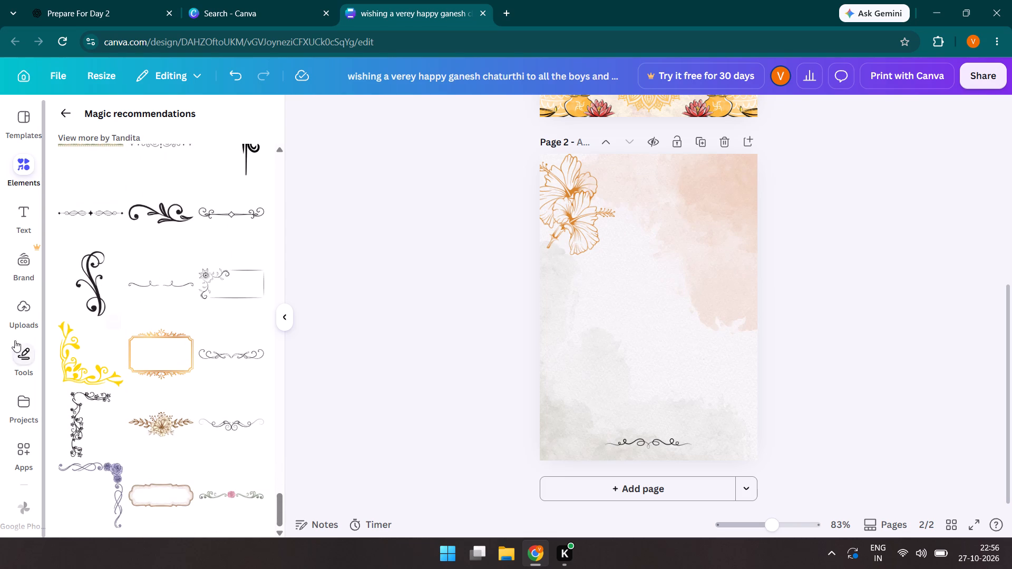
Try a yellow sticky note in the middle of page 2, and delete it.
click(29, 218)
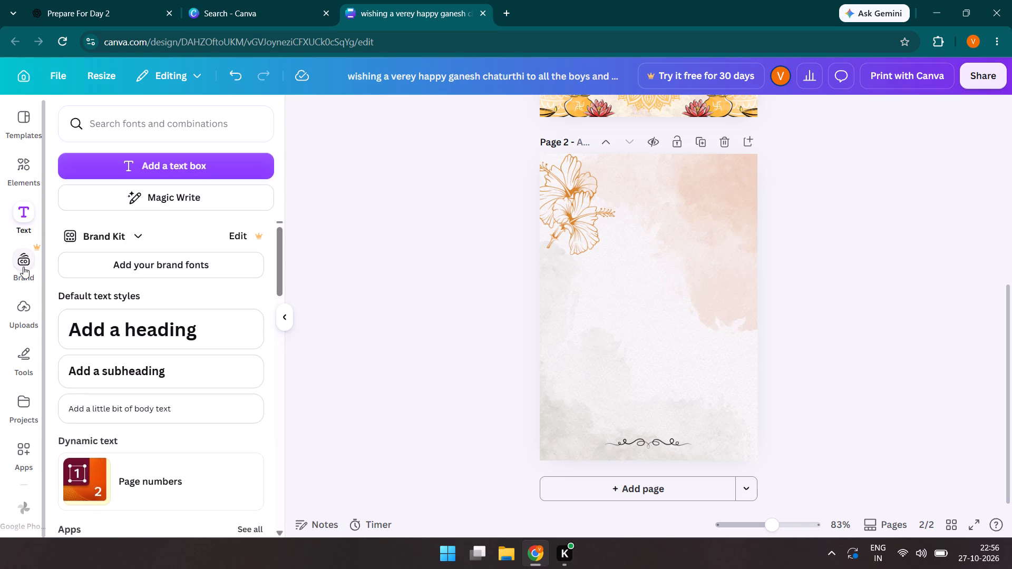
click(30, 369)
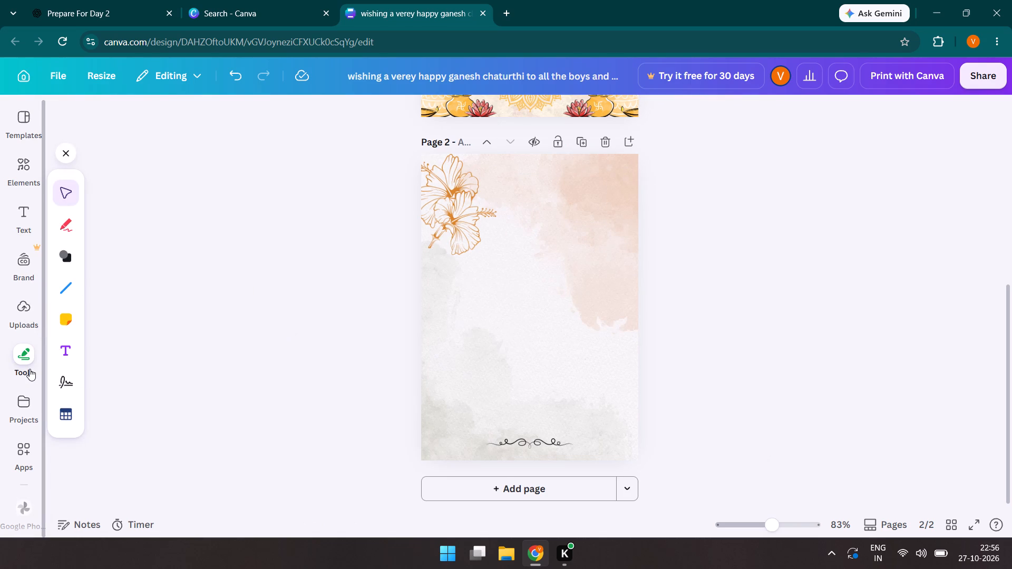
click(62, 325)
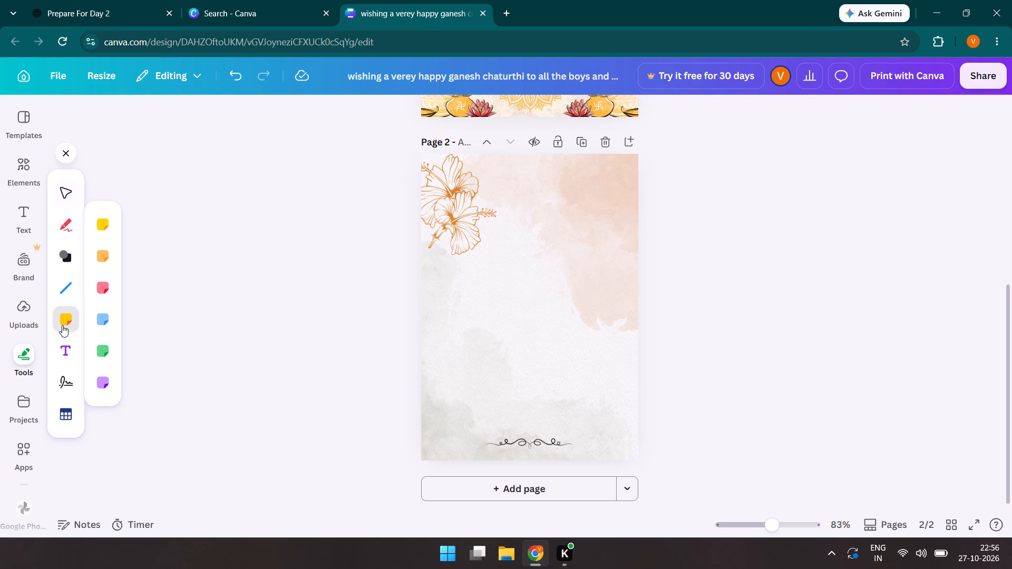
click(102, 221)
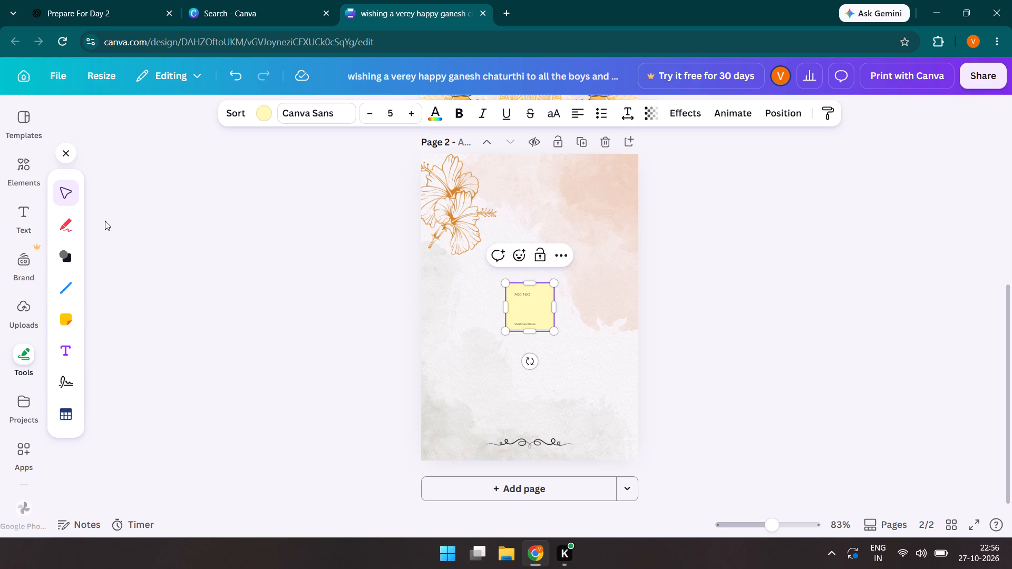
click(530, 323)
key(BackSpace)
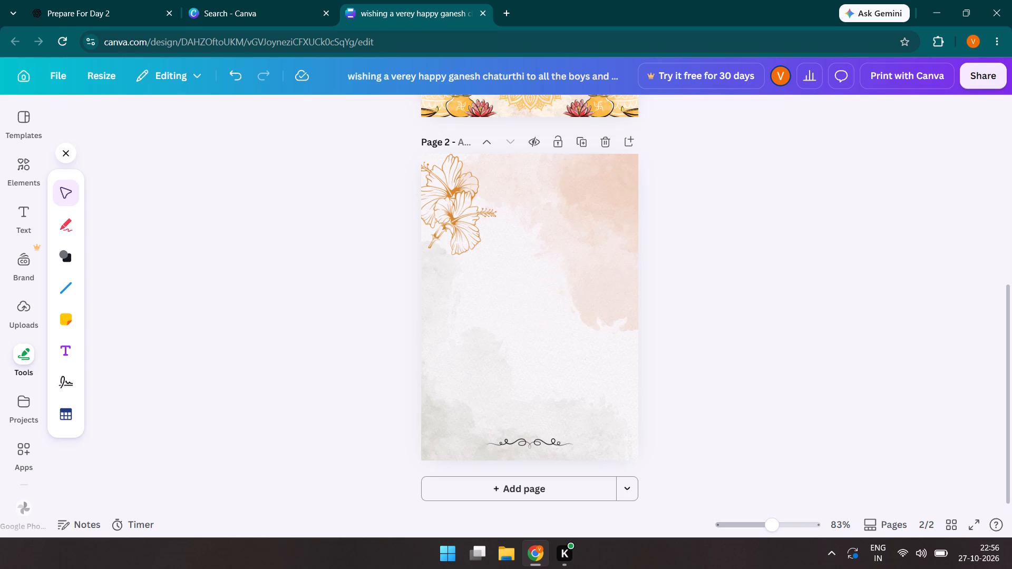
Add a text box in the middle of page 2 reading "i would like to come every one".
click(71, 343)
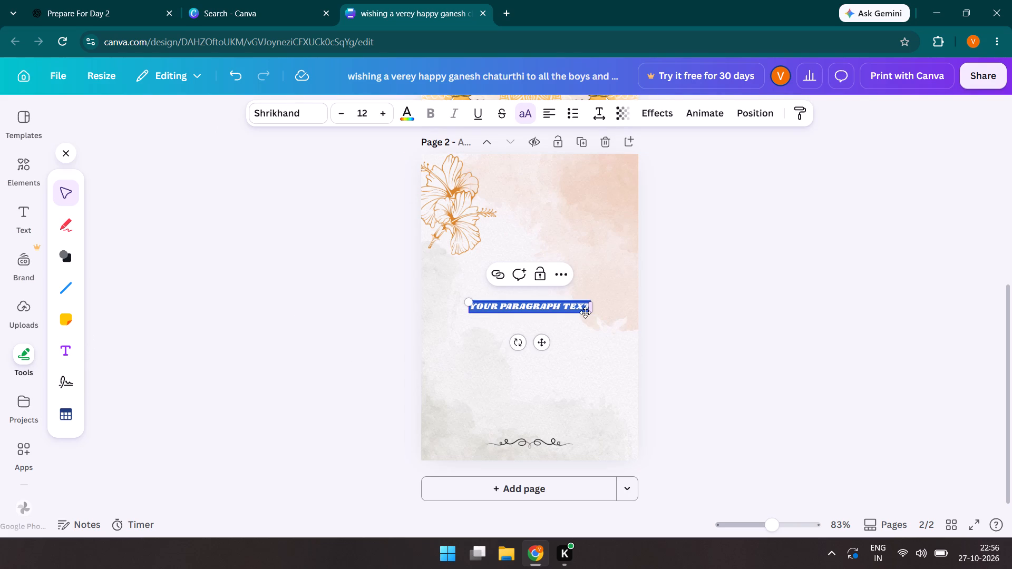
key(BackSpace)
text(i would)
key(space)
text(like to come every one)
key(space)
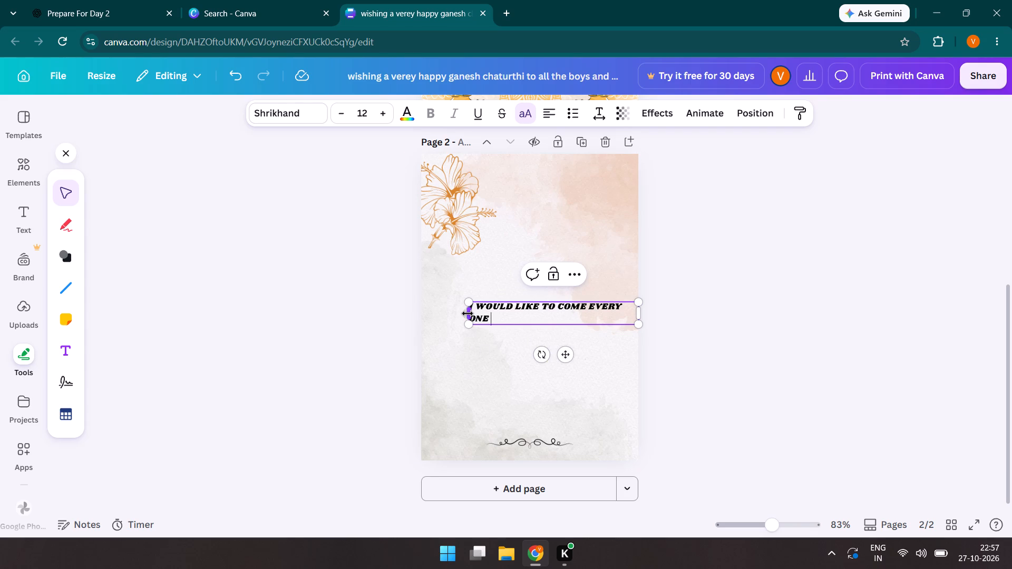
Widen the invitation text box to nearly the full page width so the sentence fits on one line, leaving a small margin on both sides.
drag(468, 313, 437, 318)
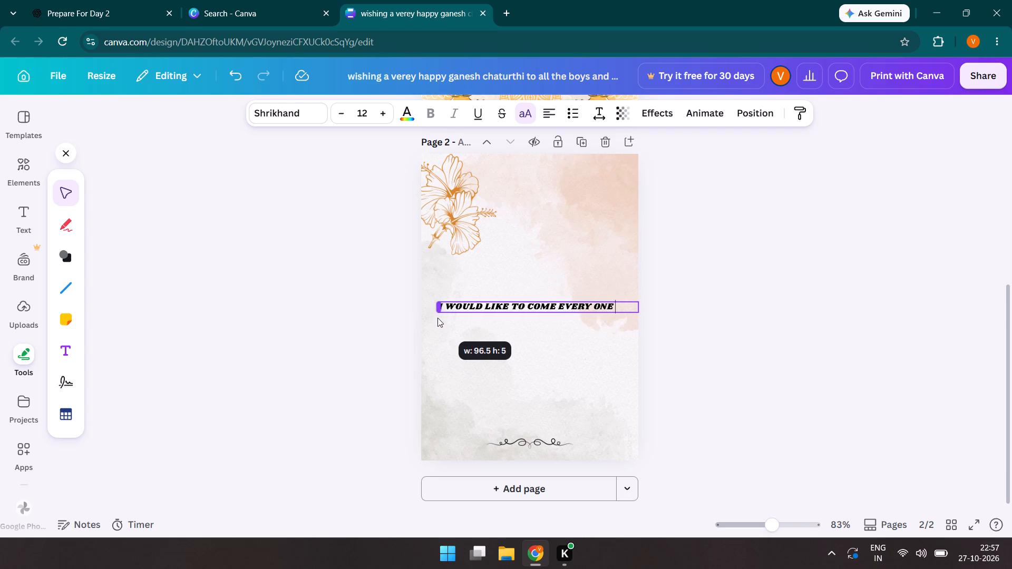
drag(437, 318, 426, 321)
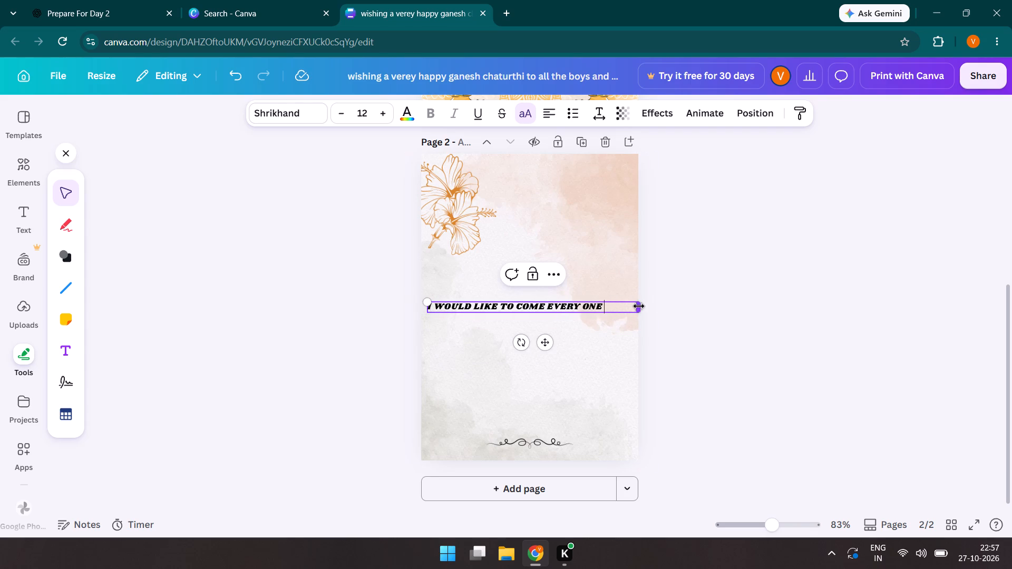
drag(638, 307, 622, 312)
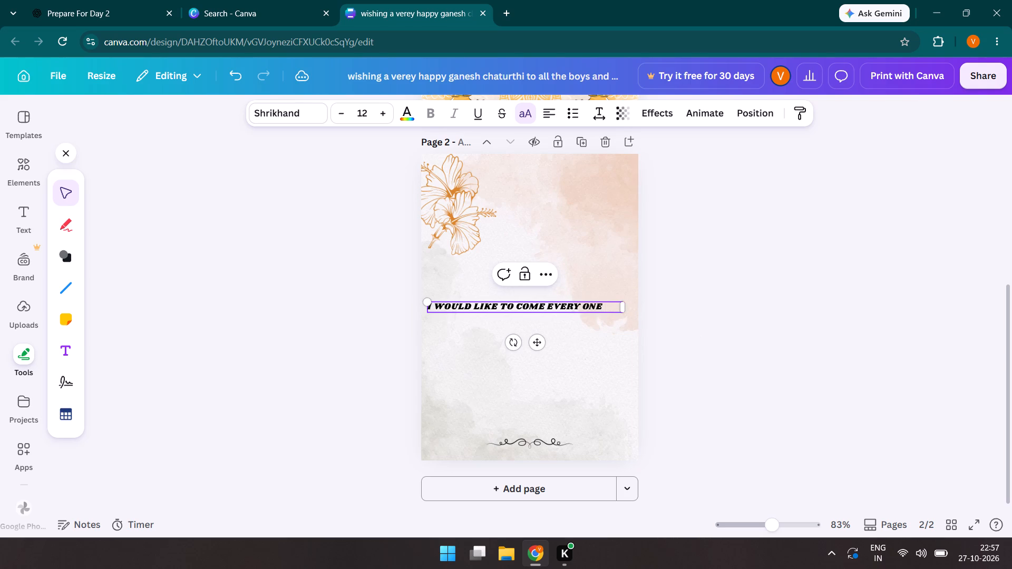
Continue the invitation sentence with "for lunch everyone need to come with family".
click(604, 310)
text(for lunch)
key(space)
text(in)
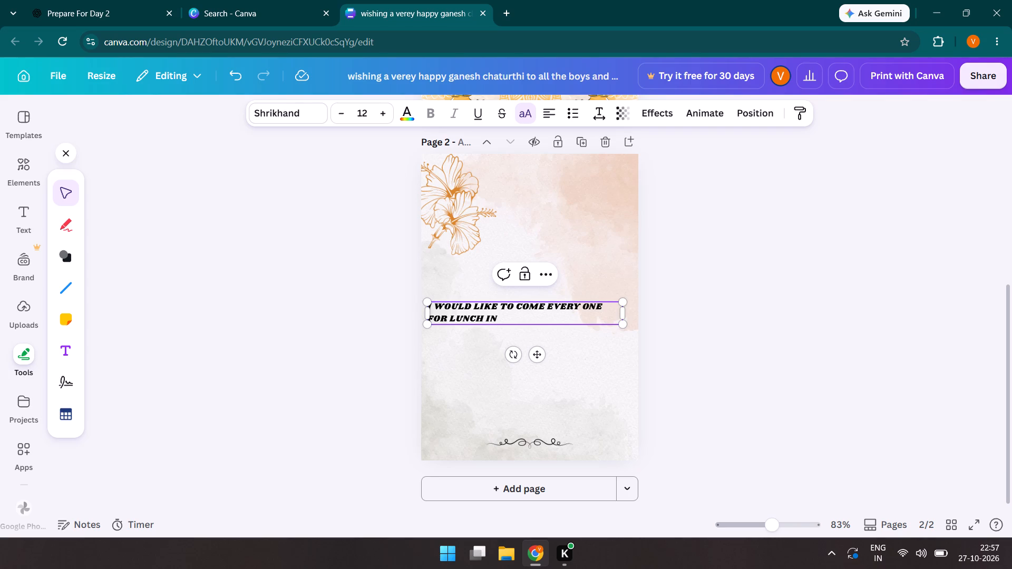
key(BackSpace)
key(BackSpace)
key(BackSpace)
key(BackSpace)
text(h)
key(space)
text(everyone need to come)
key(space)
text(with family)
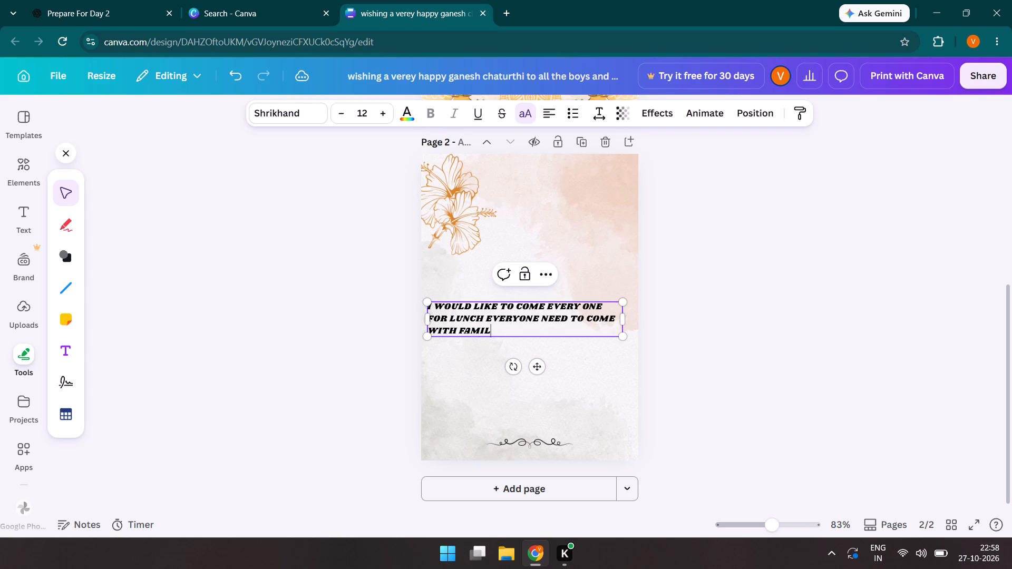
Continue the invitation paragraph on page 2 with "and every one need to take blessings of the god".
key(space)
text(ta)
key(BackSpace)
key(BackSpace)
text(and every one nn)
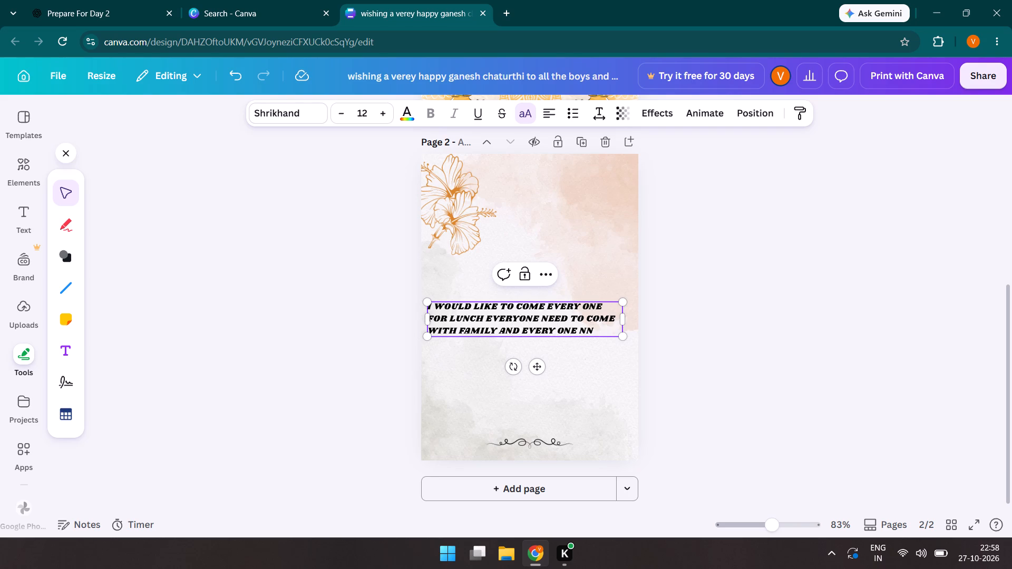
key(BackSpace)
text(eed to take blessings of the god)
key(space)
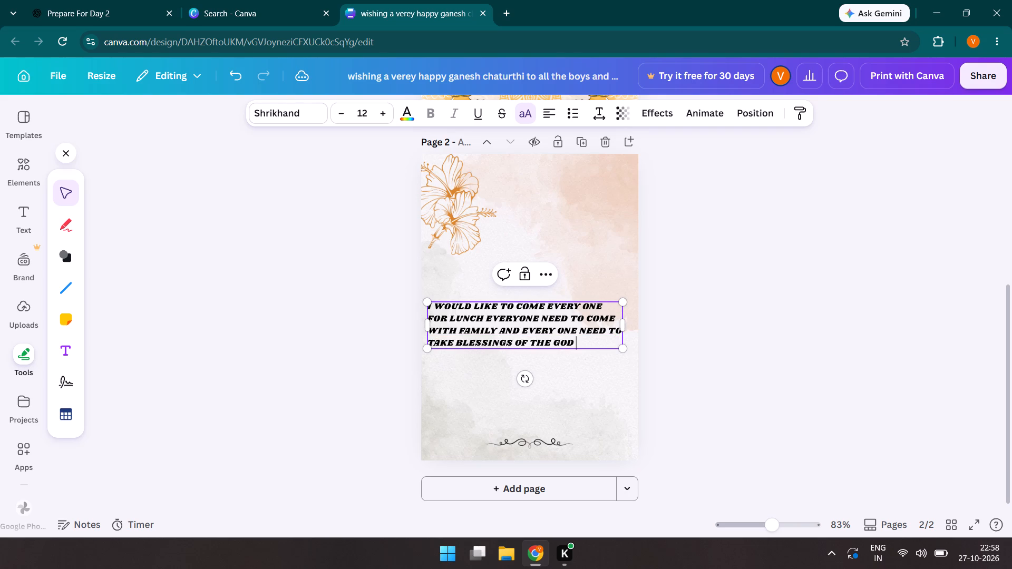
Finish the invitation paragraph with "and need to be healthy and happy for next yaer up to ganesh chaturthi".
text(ang)
key(BackSpace)
text(d)
key(space)
text(need to be healthy and happp)
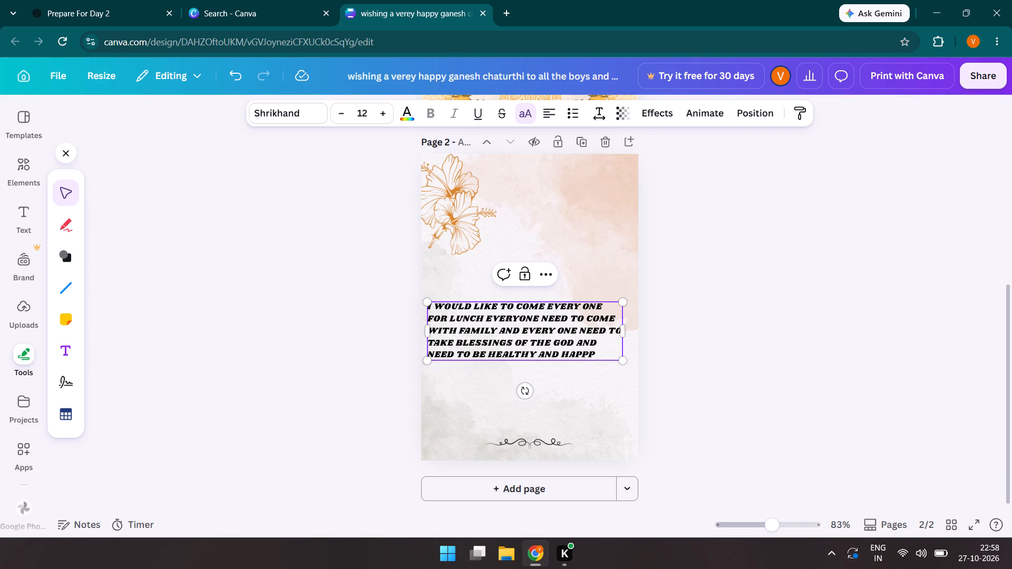
key(BackSpace)
text(y fo)
text(r next)
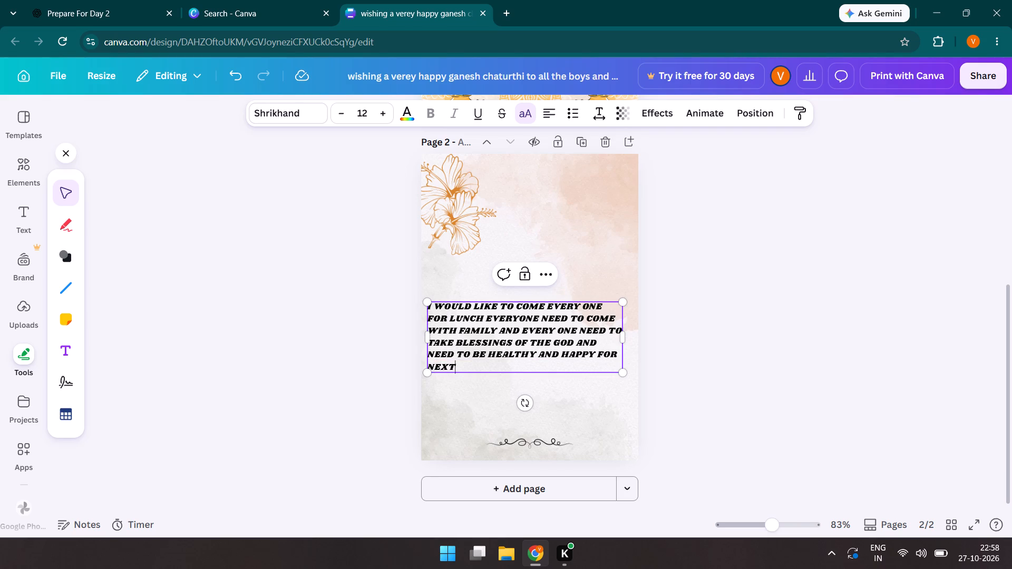
key(space)
text(yaer)
key(space)
text(up to)
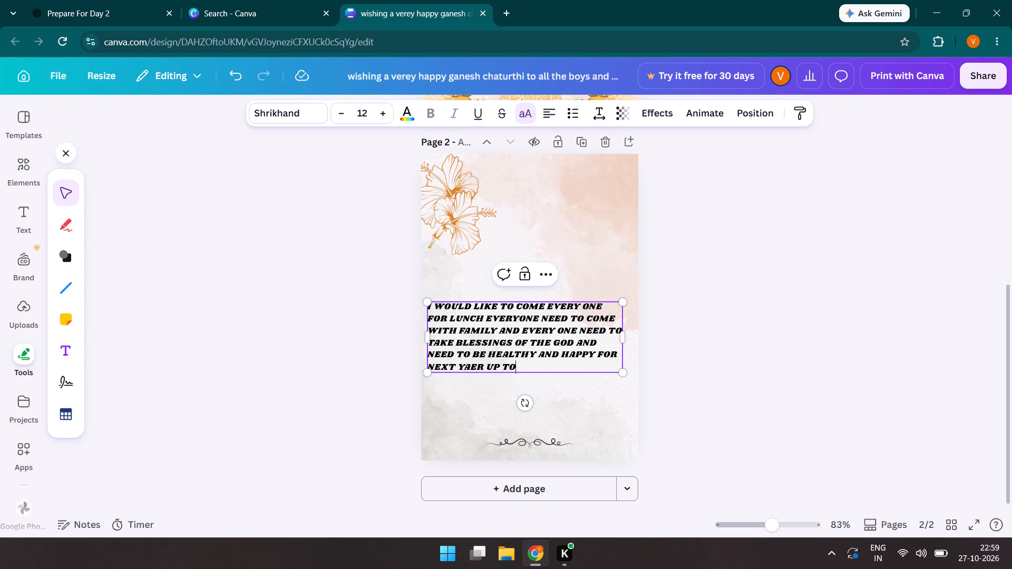
key(space)
text(ganesh chaturthi)
key(space)
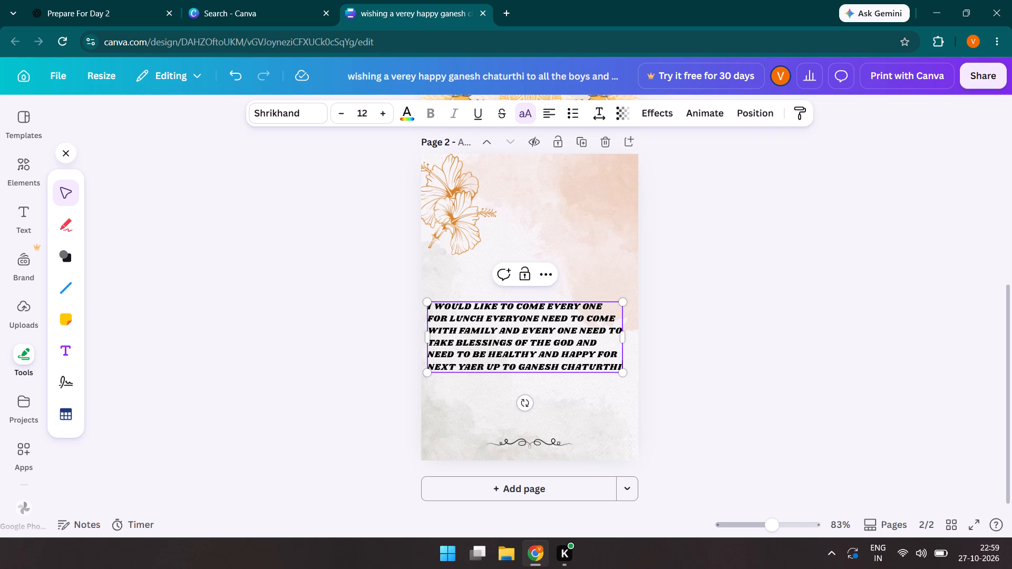
click(580, 389)
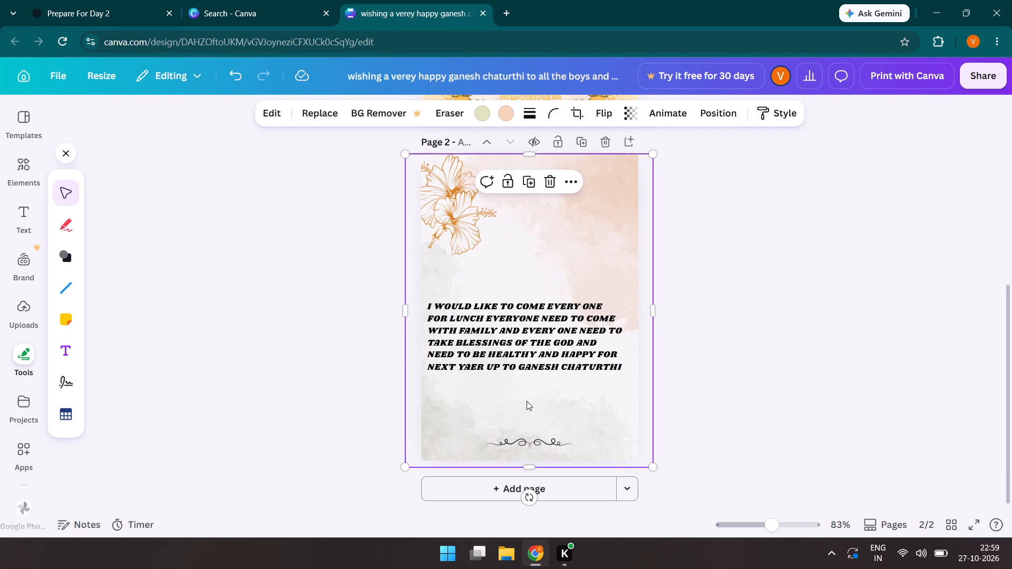
Add a new text box to page 2 and place it centred just below the invitation paragraph.
click(65, 348)
drag(492, 311, 490, 341)
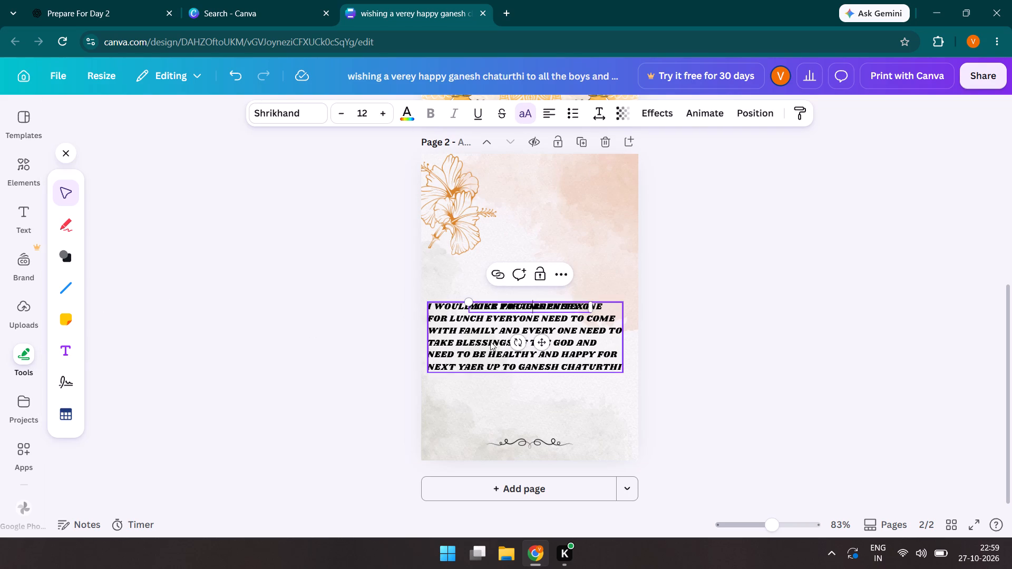
drag(490, 341, 492, 388)
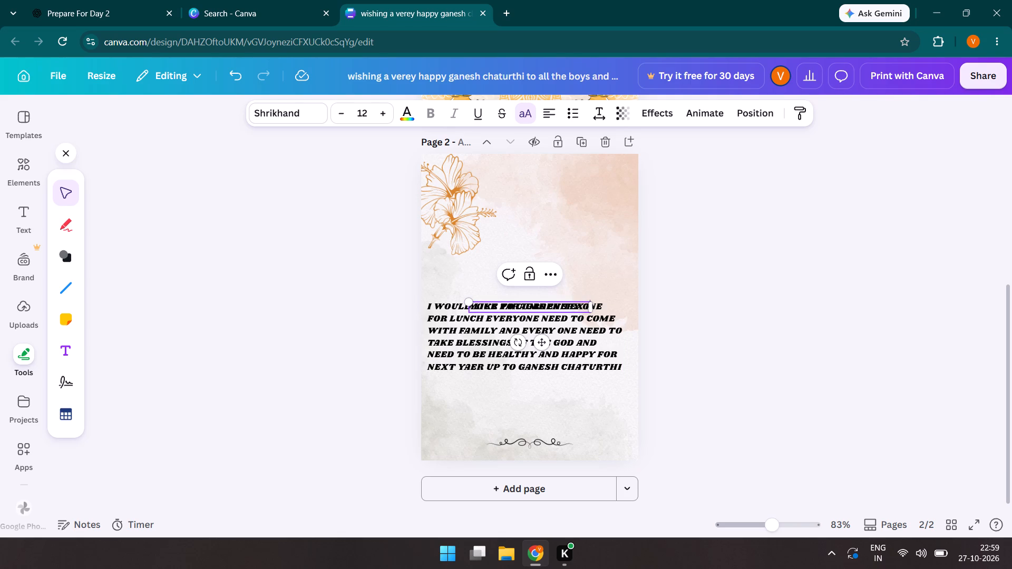
drag(519, 304, 520, 338)
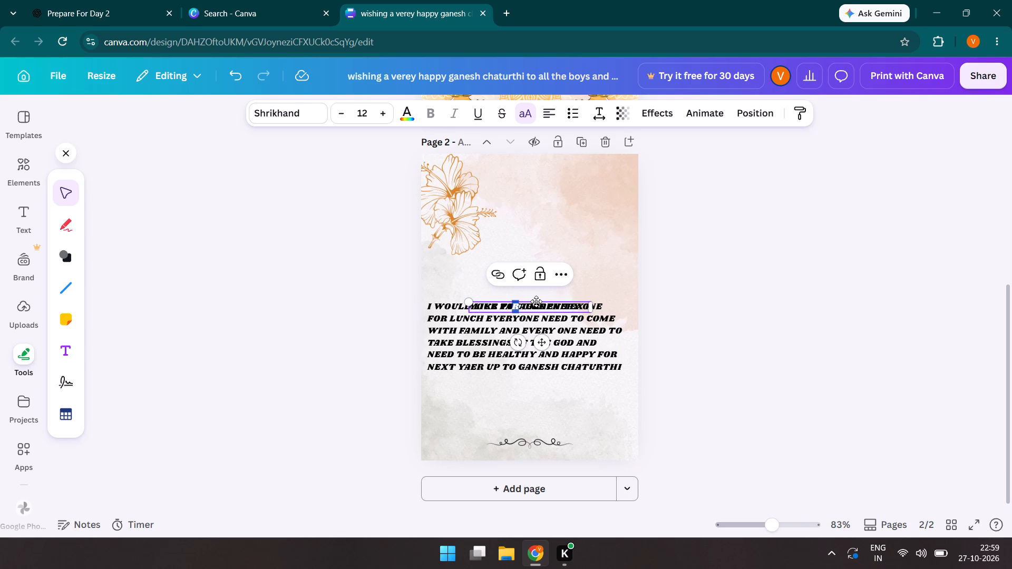
drag(536, 301, 531, 388)
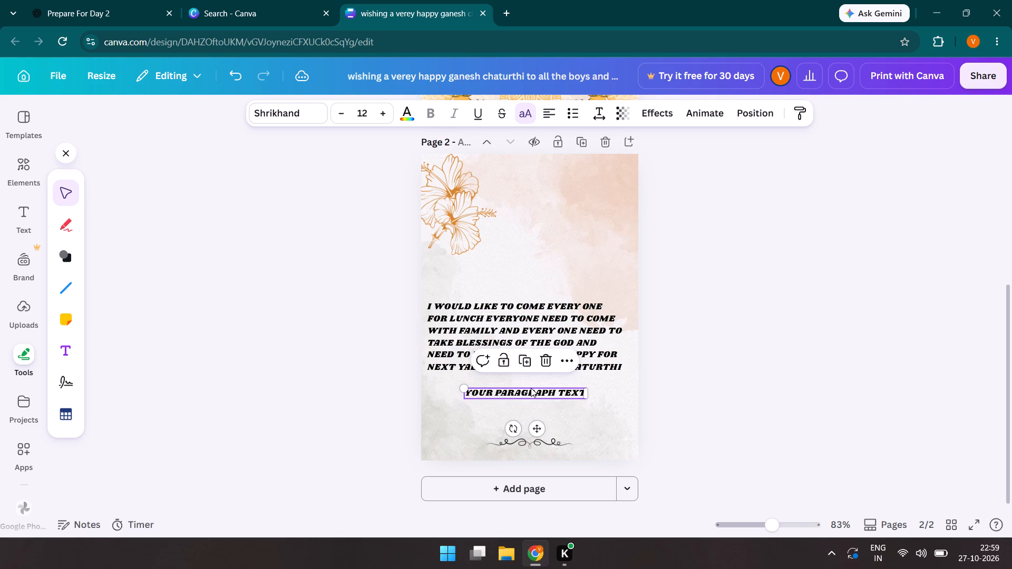
Replace the new text box's placeholder with "thank youu everyone".
click(531, 389)
key(BackSpace)
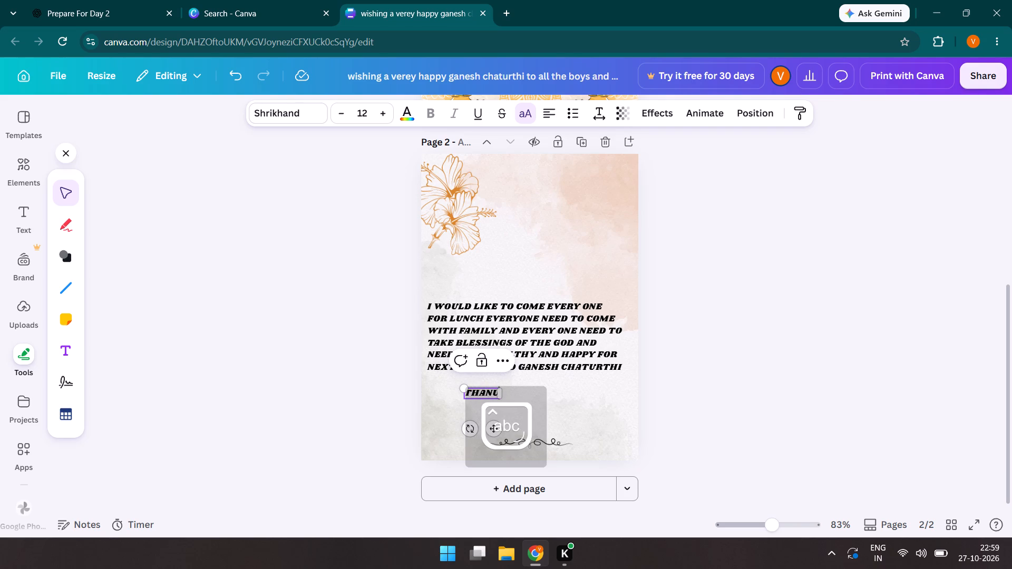
text(==)
key(BackSpace)
key(BackSpace)
key(BackSpace)
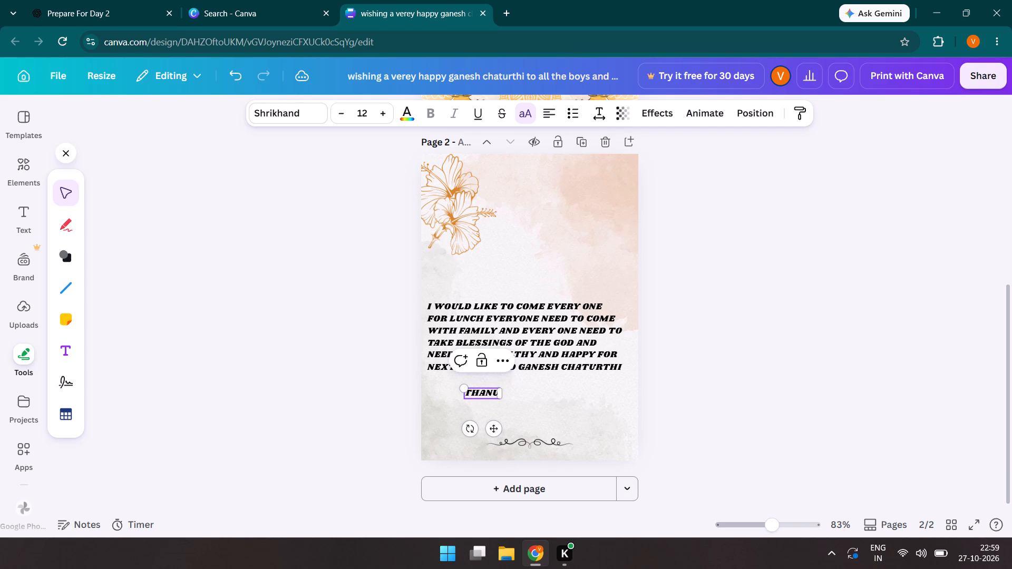
key(BackSpace)
text(k youu e)
text(veryone)
key(space)
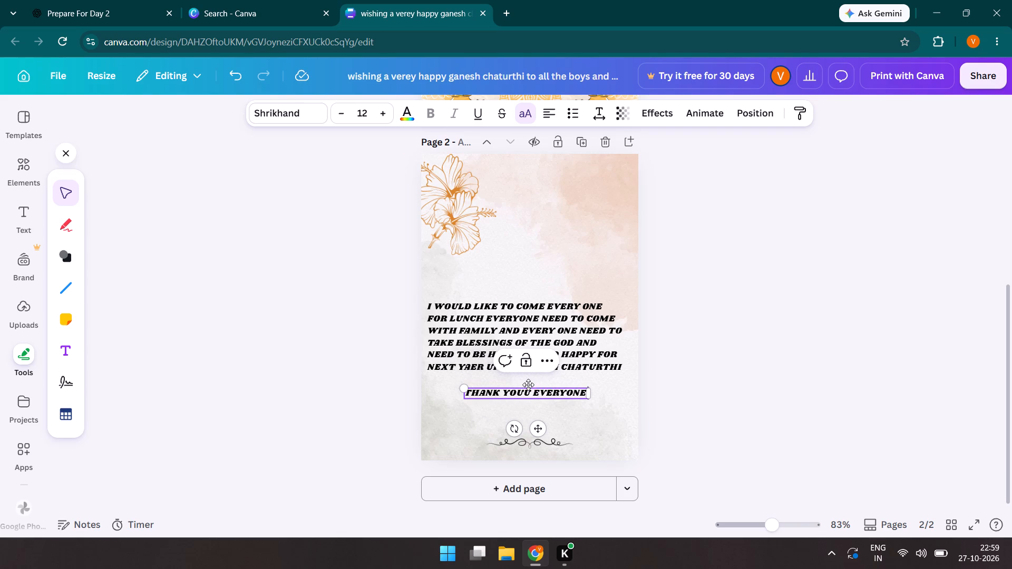
Shift the thank-you line slightly down and the swirl divider slightly up to bring them closer together.
drag(528, 387, 527, 399)
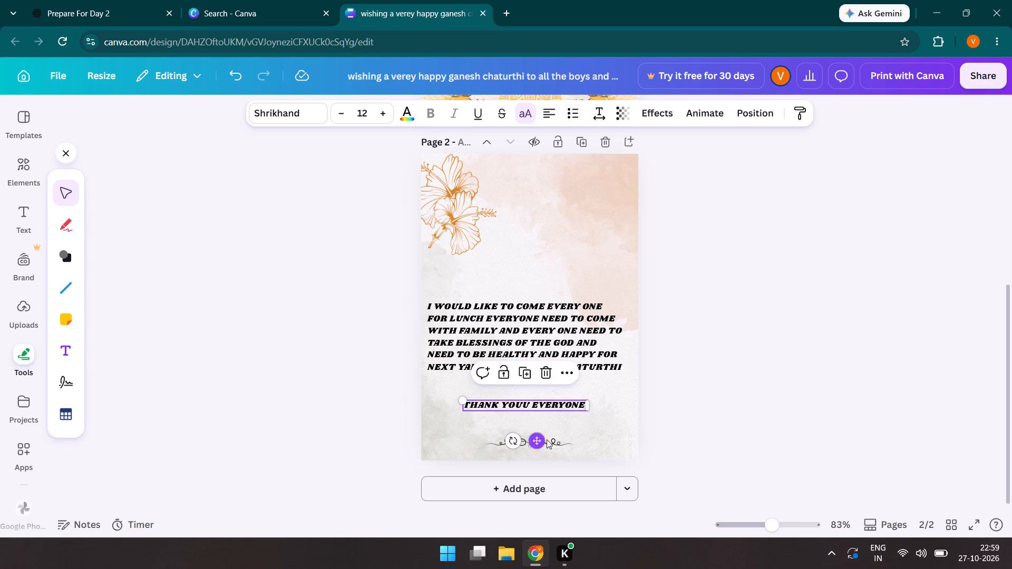
drag(568, 442, 561, 434)
click(588, 439)
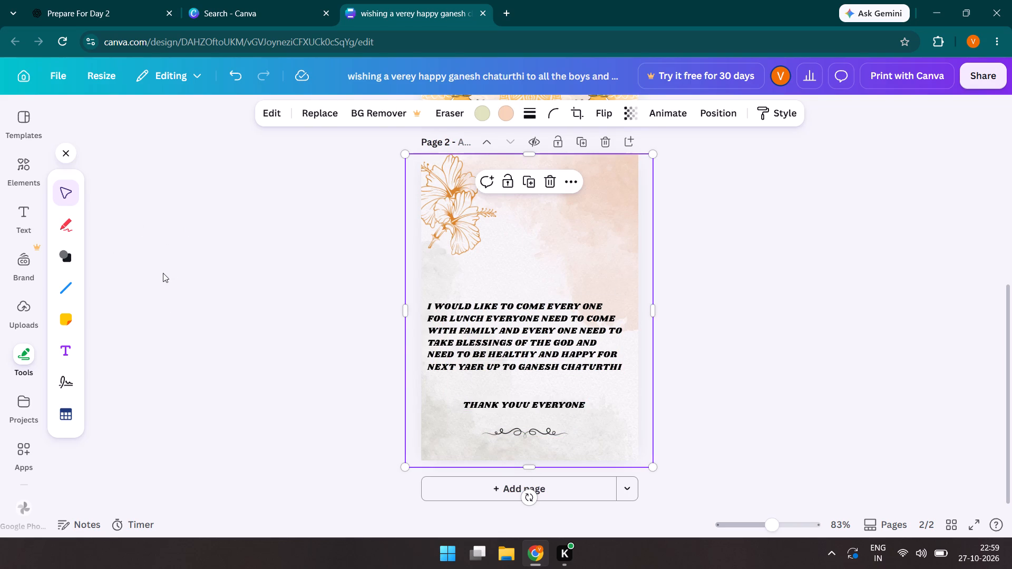
Browse the recommended ornament graphics for another decoration to use on page 2.
click(22, 177)
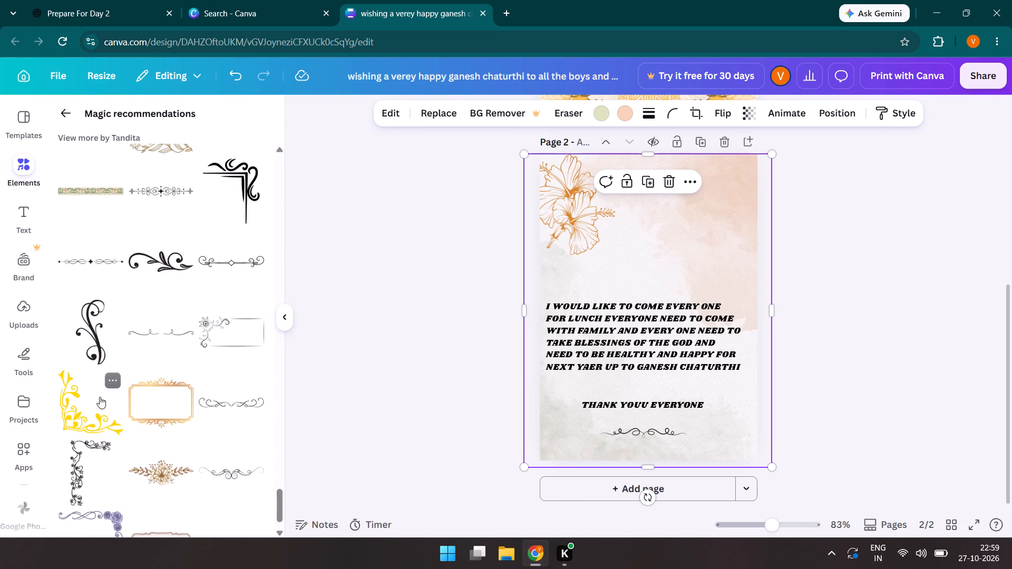
scroll(100, 397, down, 5)
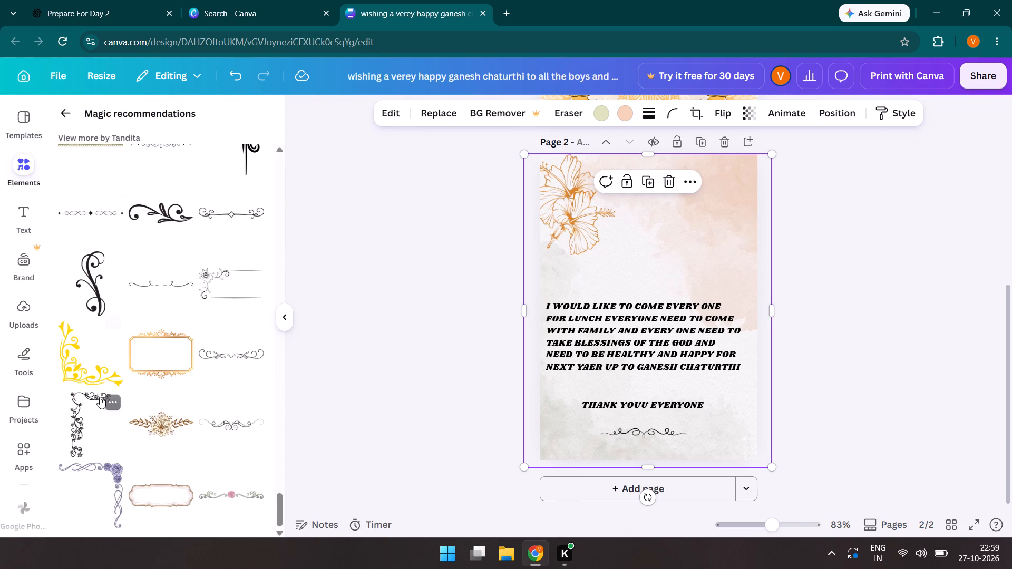
right_click(163, 417)
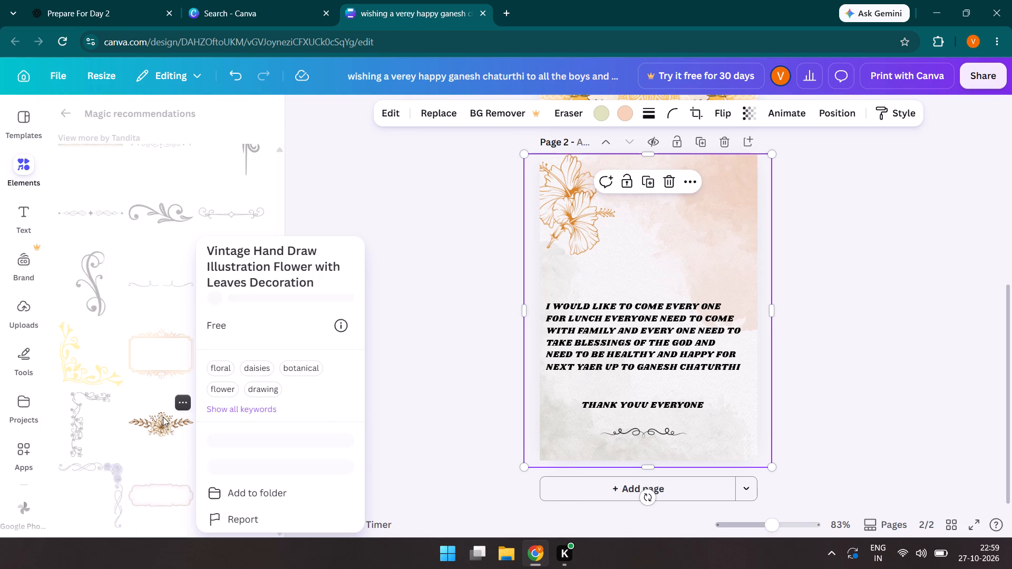
scroll(163, 417, down, 2)
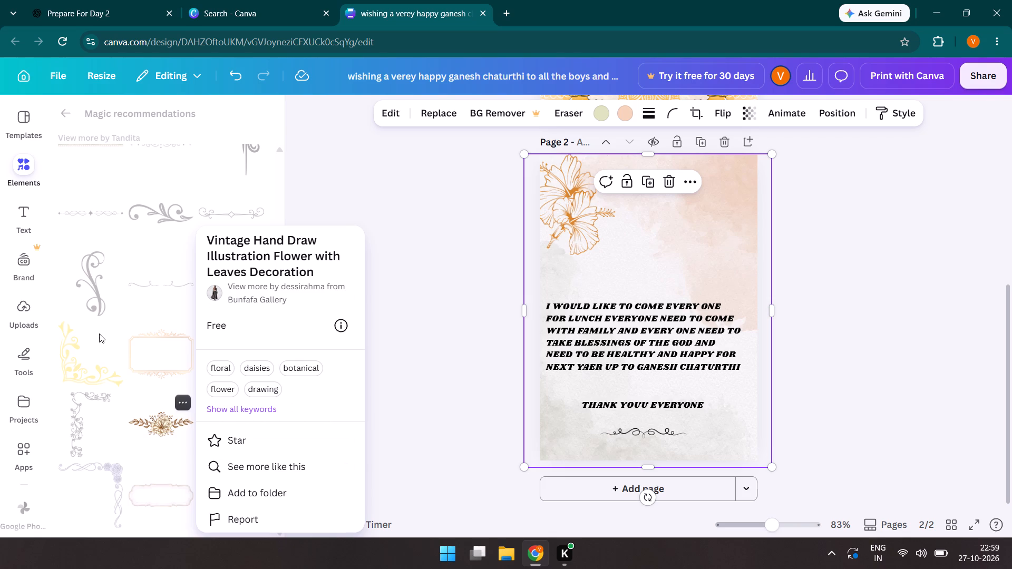
scroll(99, 333, down, 3)
click(88, 200)
scroll(142, 346, down, 2)
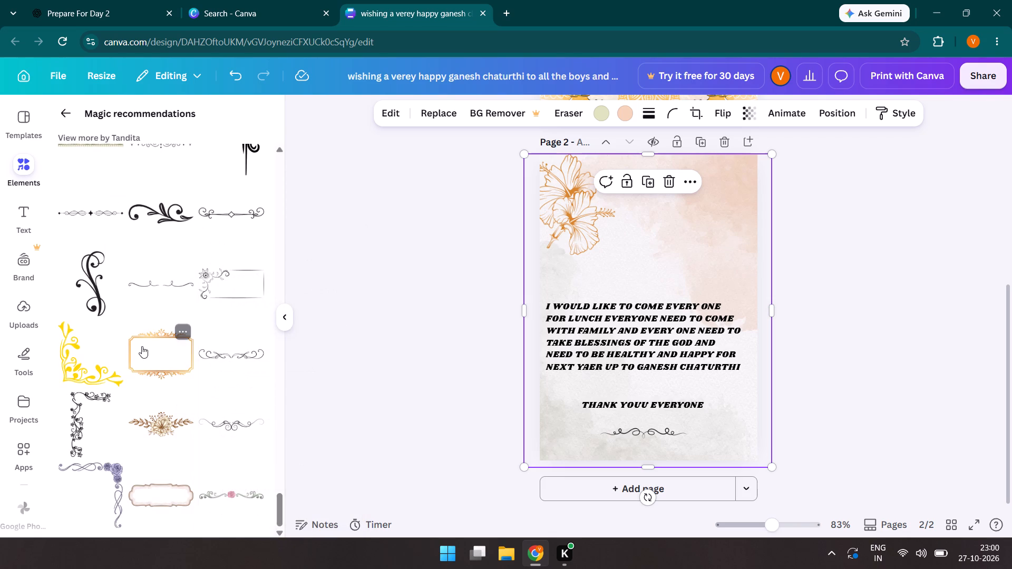
scroll(142, 346, down, 1)
scroll(157, 489, down, 4)
scroll(196, 362, up, 2)
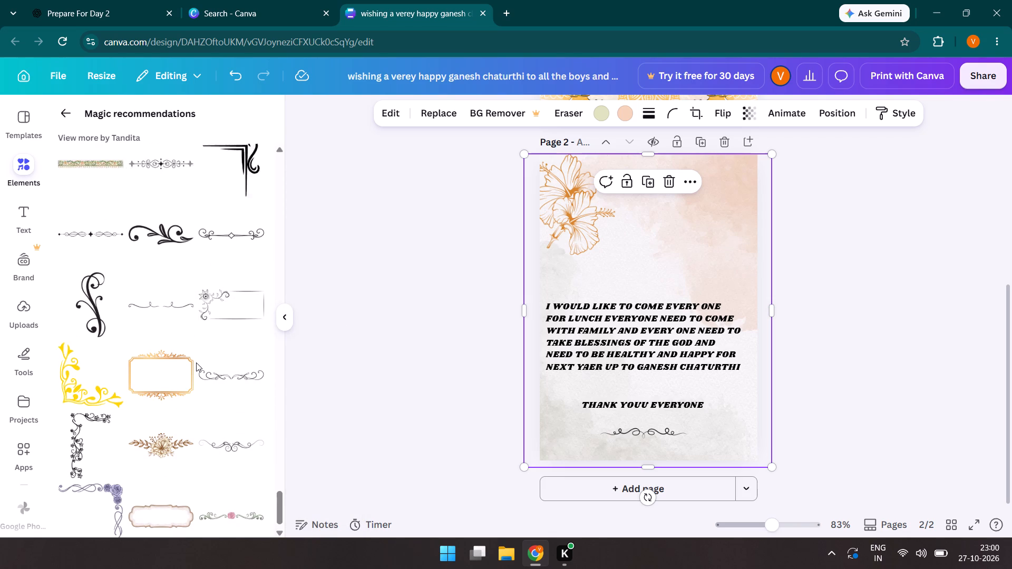
scroll(196, 362, up, 16)
scroll(196, 362, up, 10)
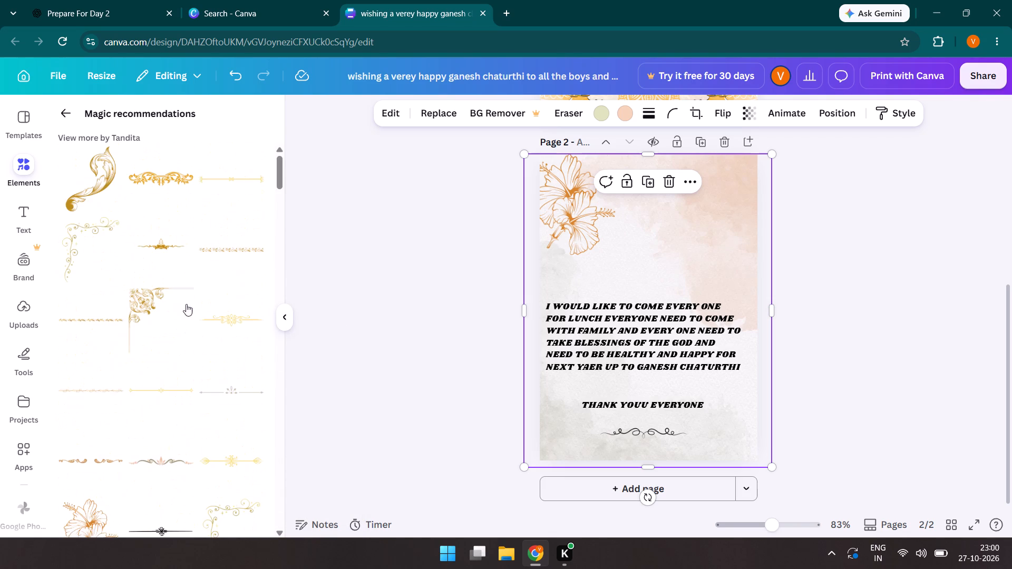
Add the black leafy corner flourish and fit it into the bottom-right corner of page 2.
click(69, 112)
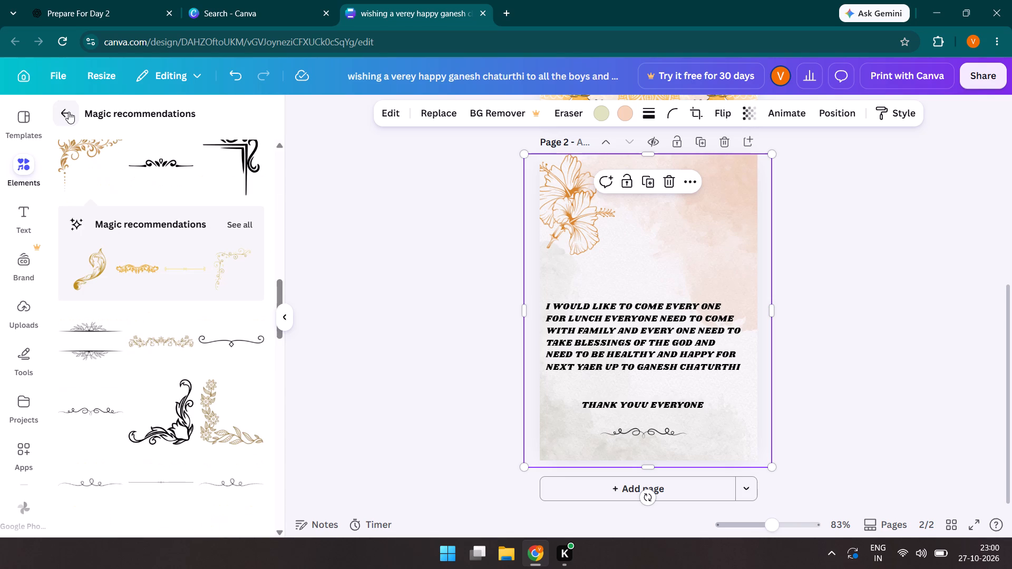
click(188, 421)
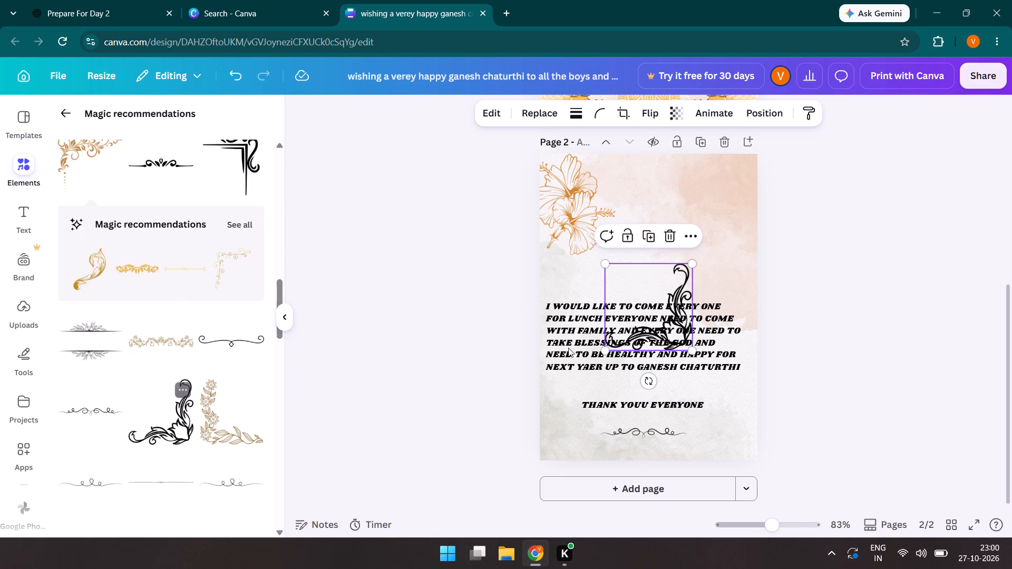
drag(666, 333, 734, 439)
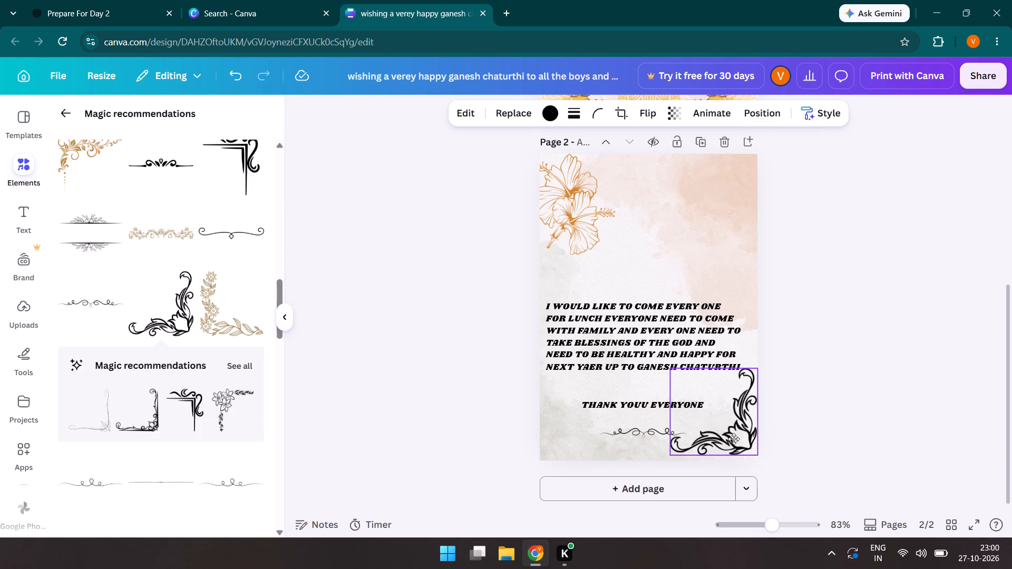
drag(734, 439, 732, 445)
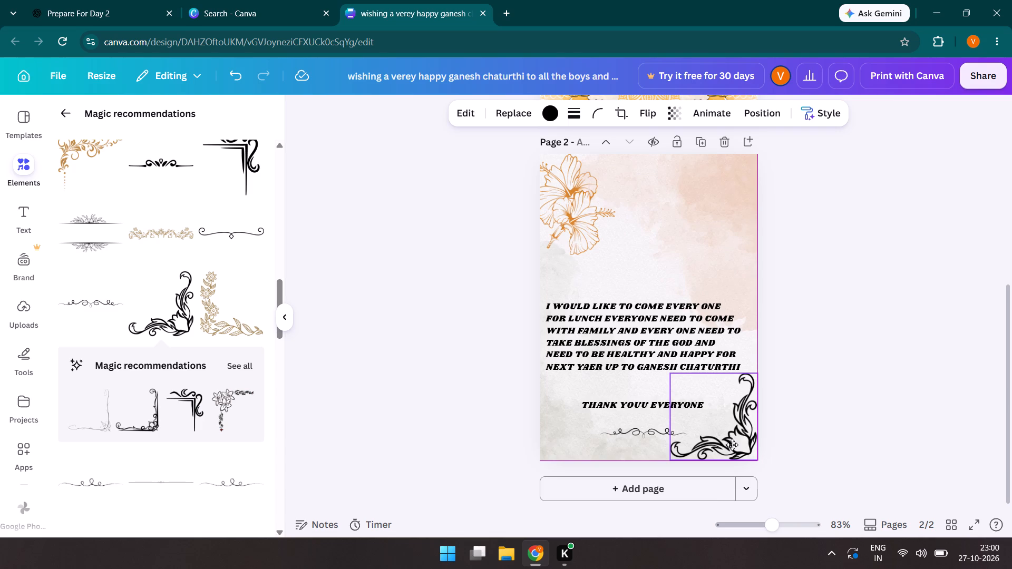
drag(732, 445, 734, 445)
click(705, 229)
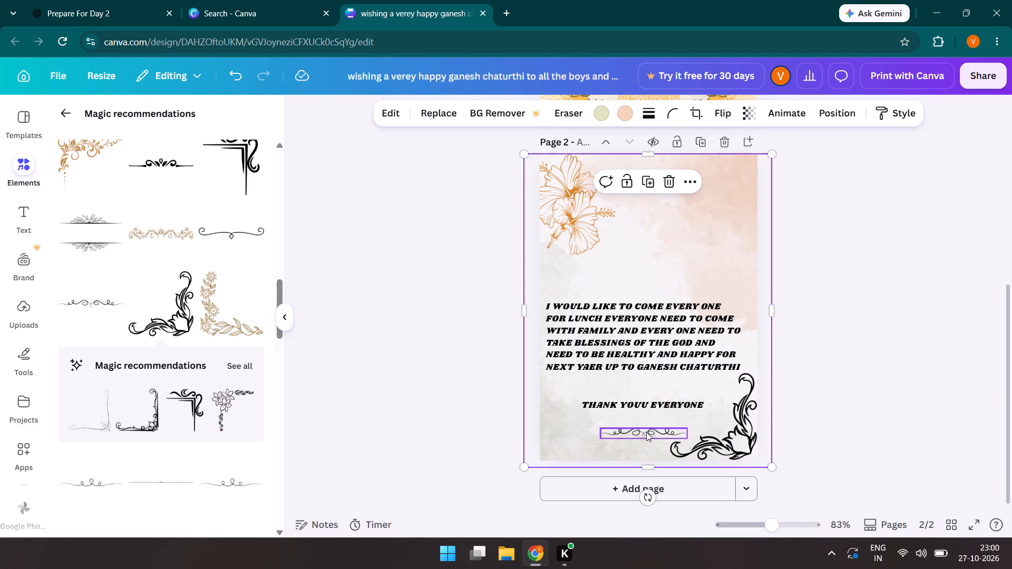
Move the swirl divider up to sit centred just beneath the thank-you line, away from the corner flourish.
drag(647, 433, 652, 422)
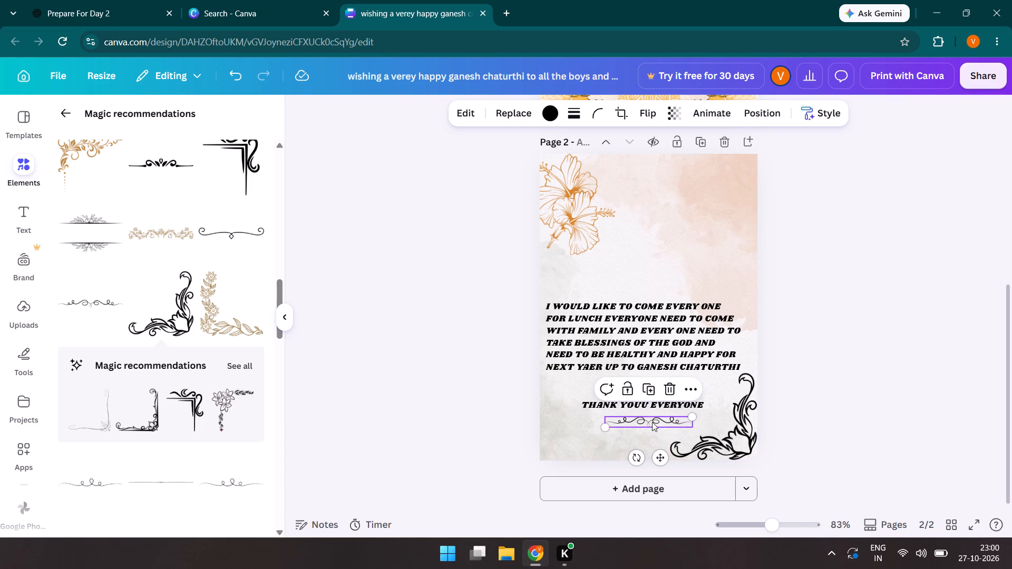
Leave the ornament recommendations and browse the Photos category of the elements library for a picture for page 2.
click(869, 358)
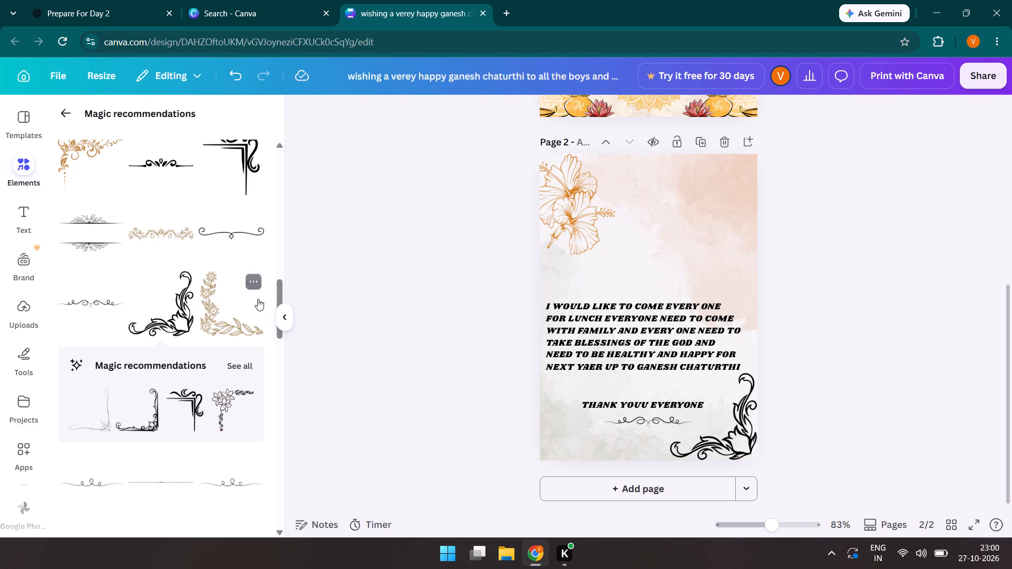
scroll(258, 299, up, 10)
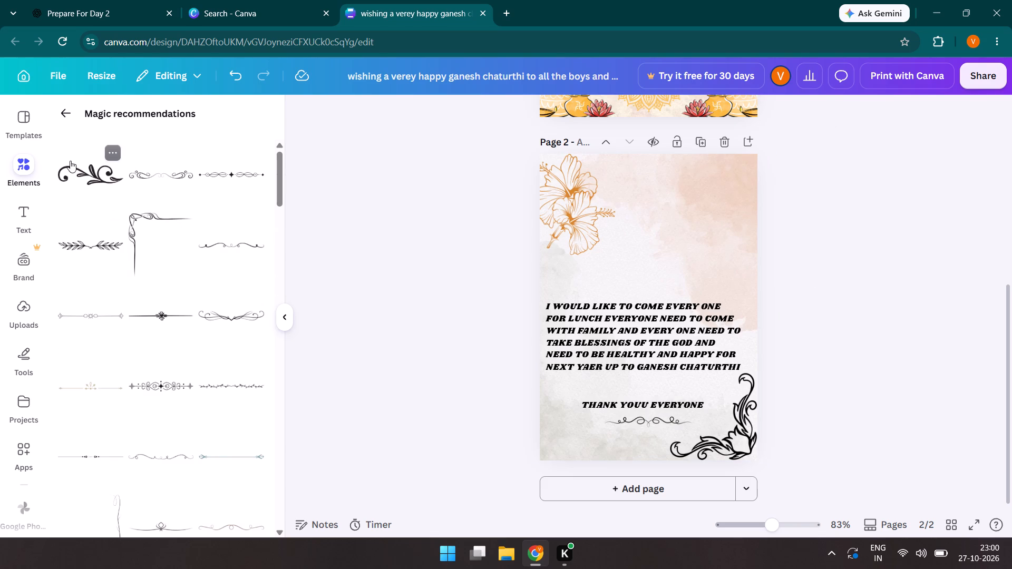
click(59, 113)
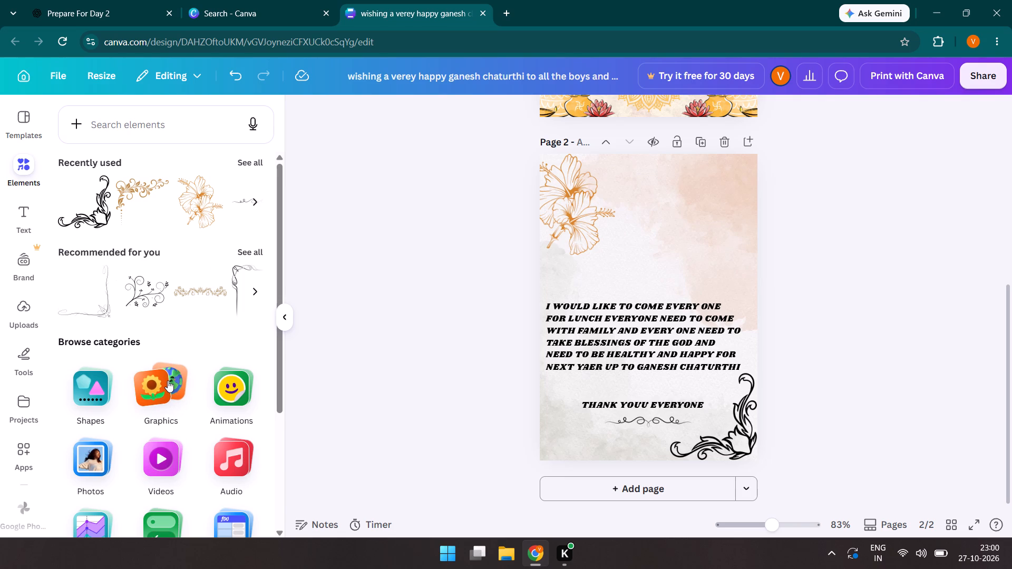
scroll(168, 380, down, 4)
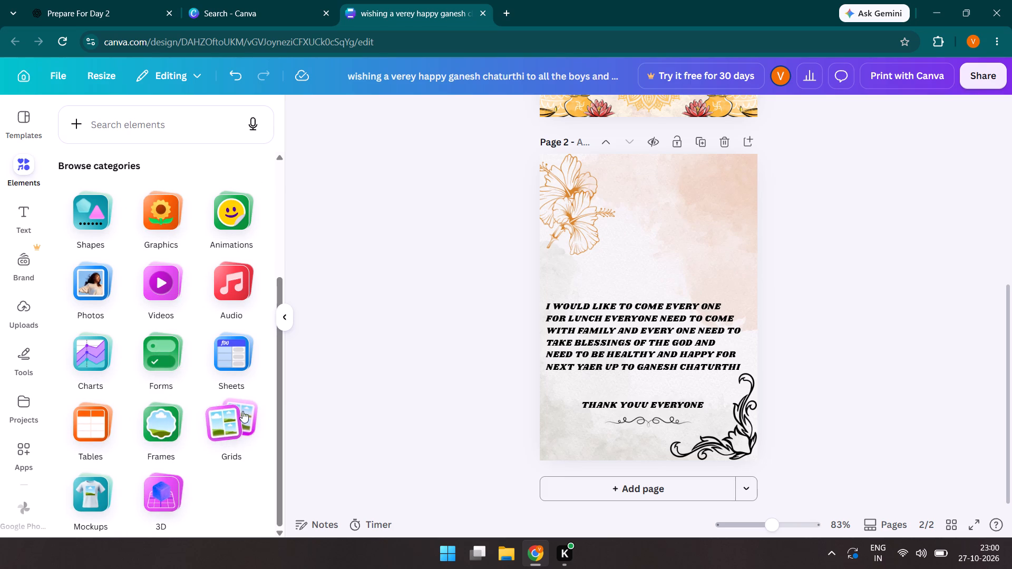
click(88, 296)
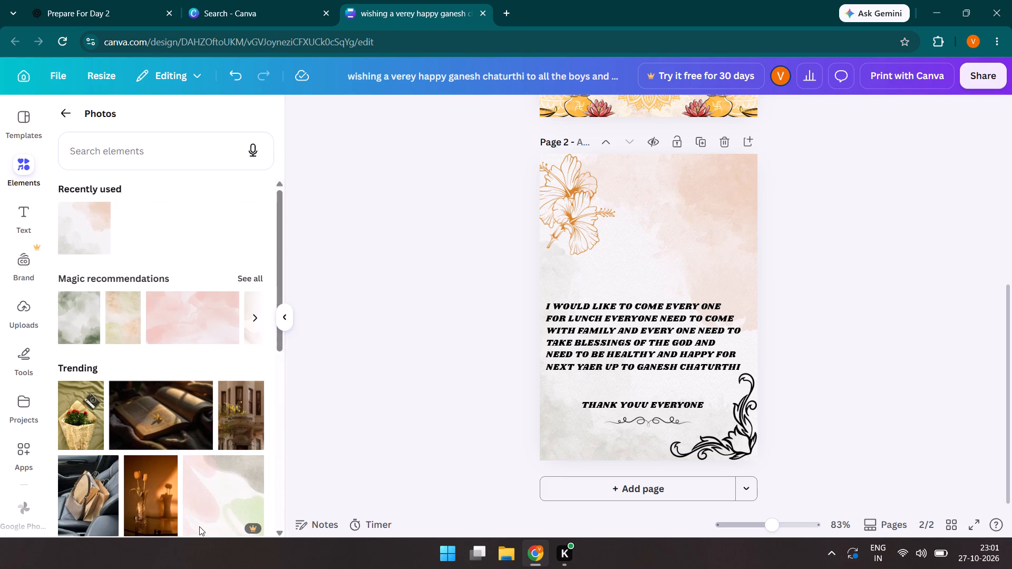
scroll(199, 526, down, 5)
scroll(199, 526, up, 9)
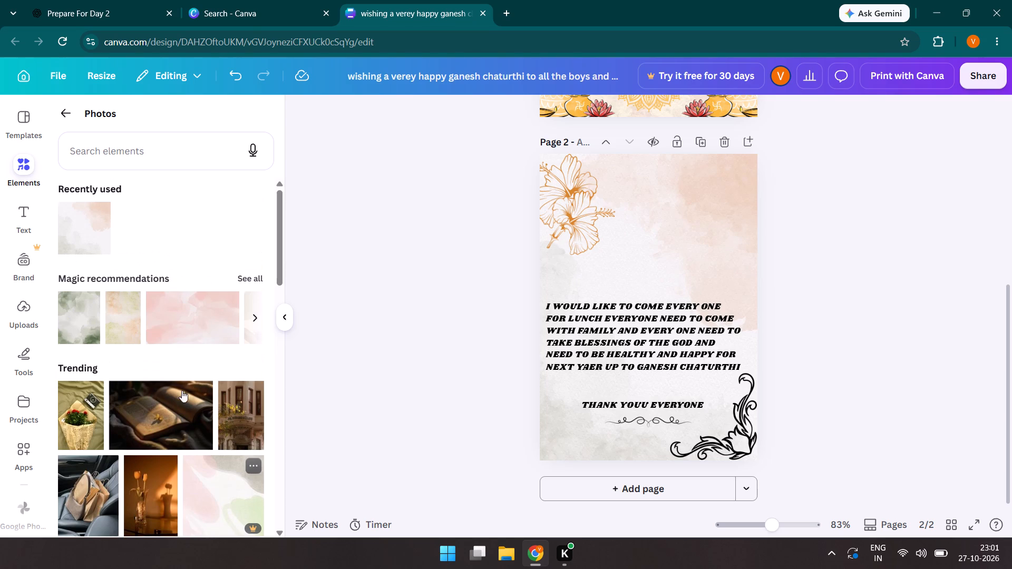
Search the photos for "food" and look through the results for a picture that suits the lunch invitation.
click(193, 136)
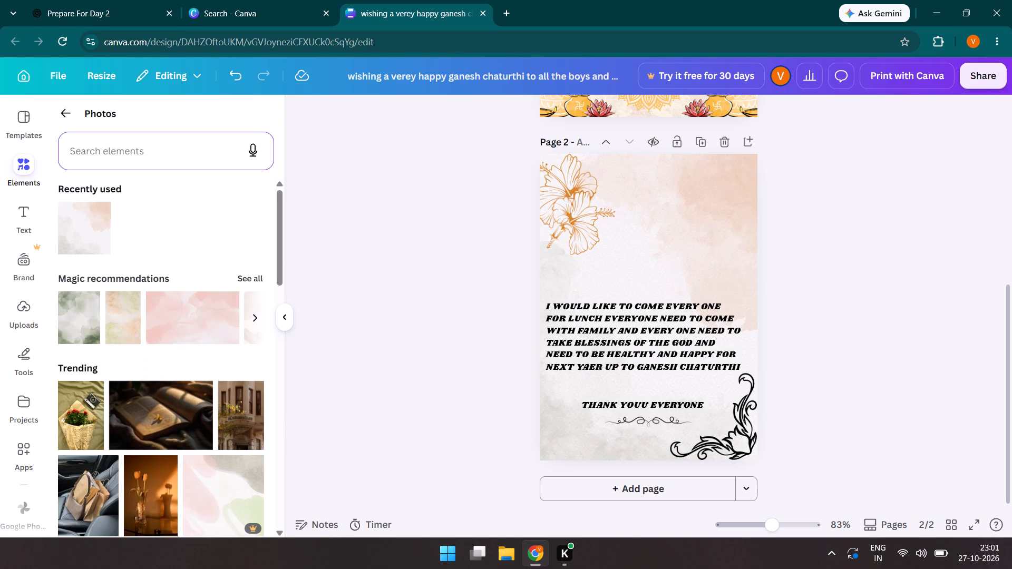
click(183, 154)
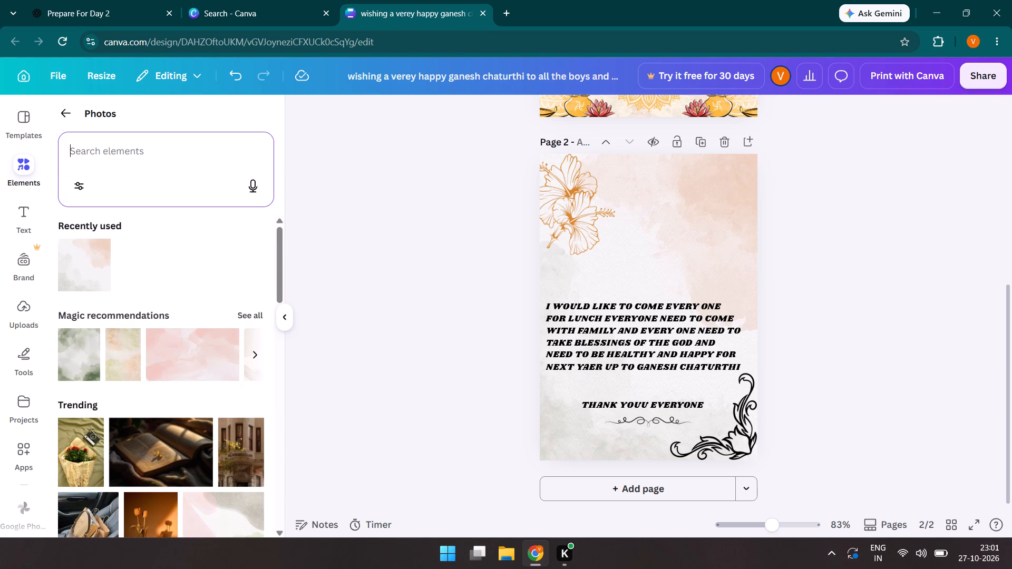
key(g)
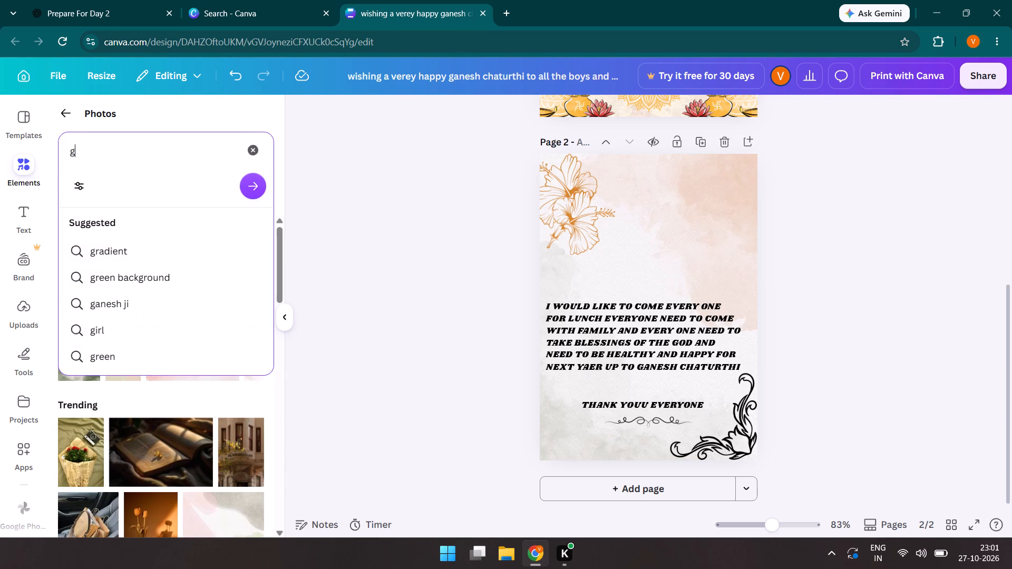
key(BackSpace)
key(p)
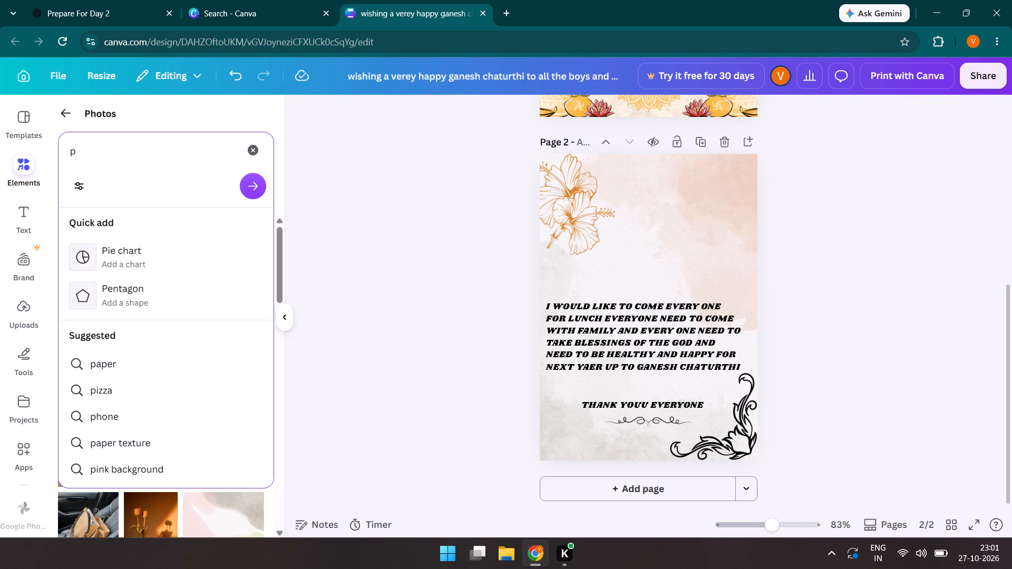
key(BackSpace)
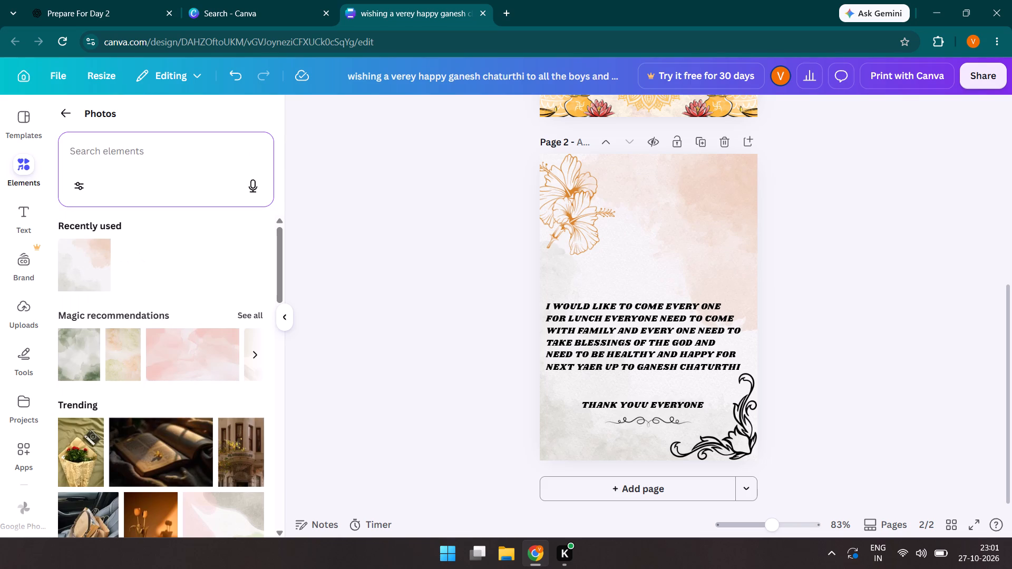
text(food)
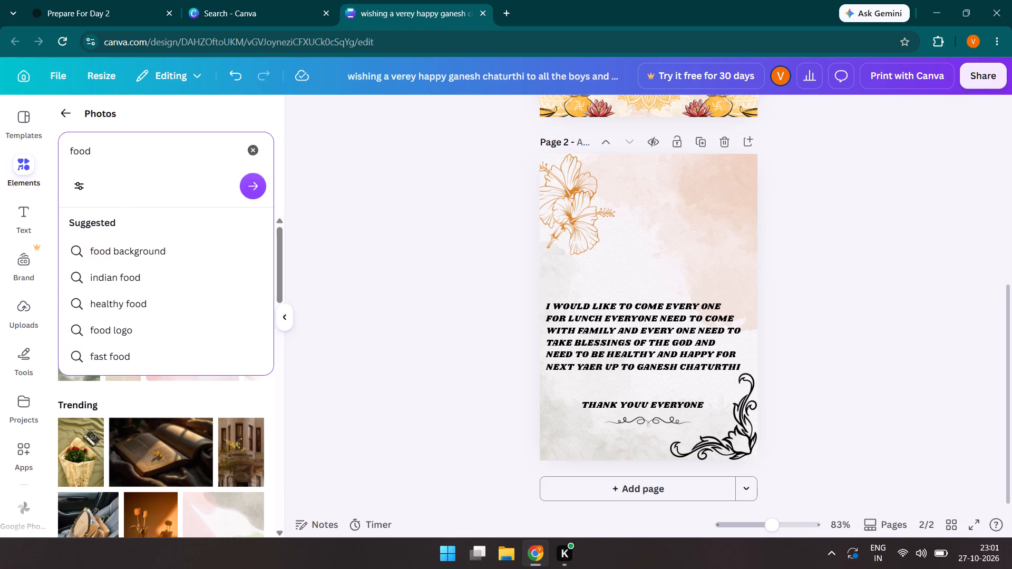
key(Return)
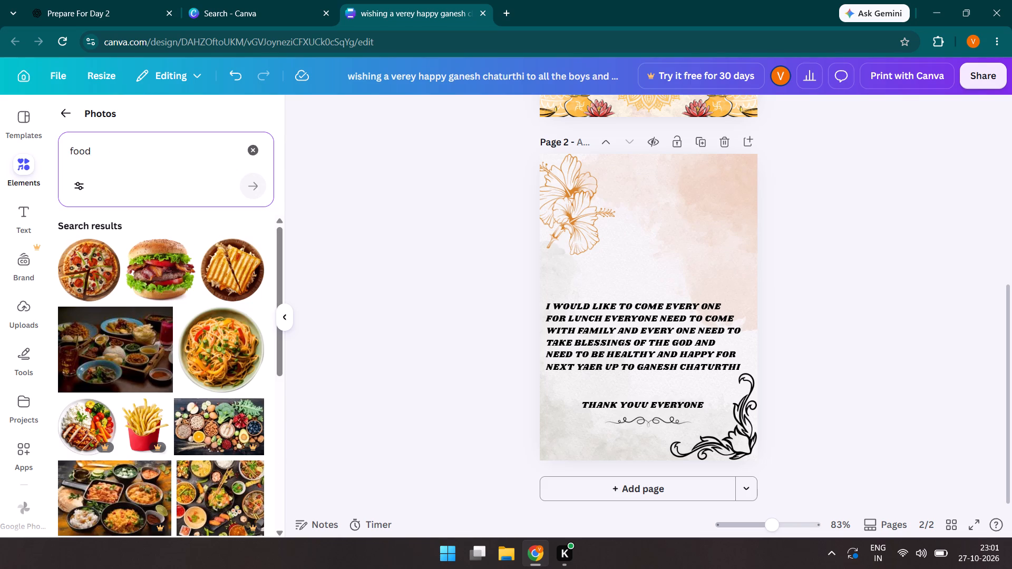
scroll(141, 416, down, 3)
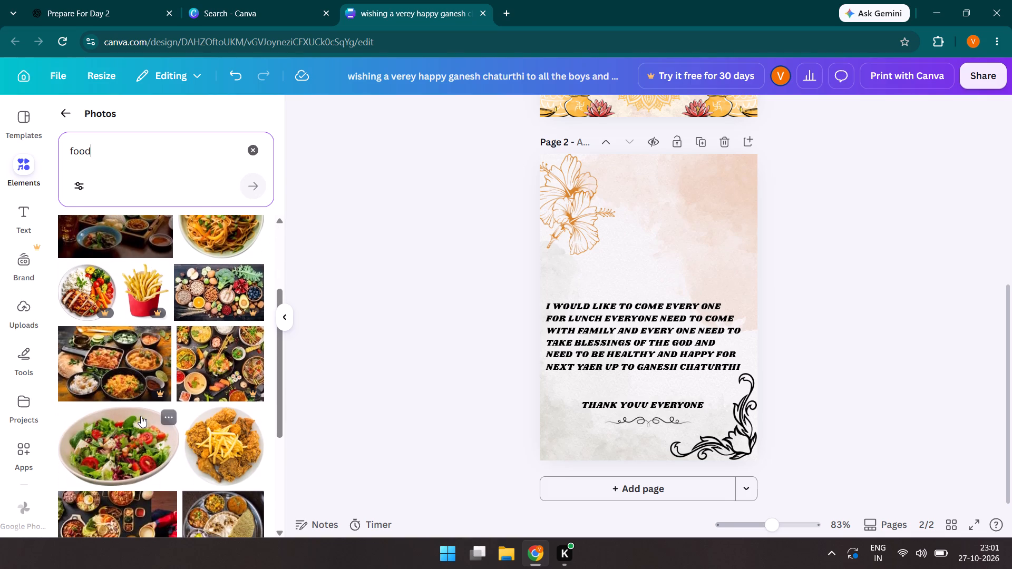
scroll(141, 416, down, 9)
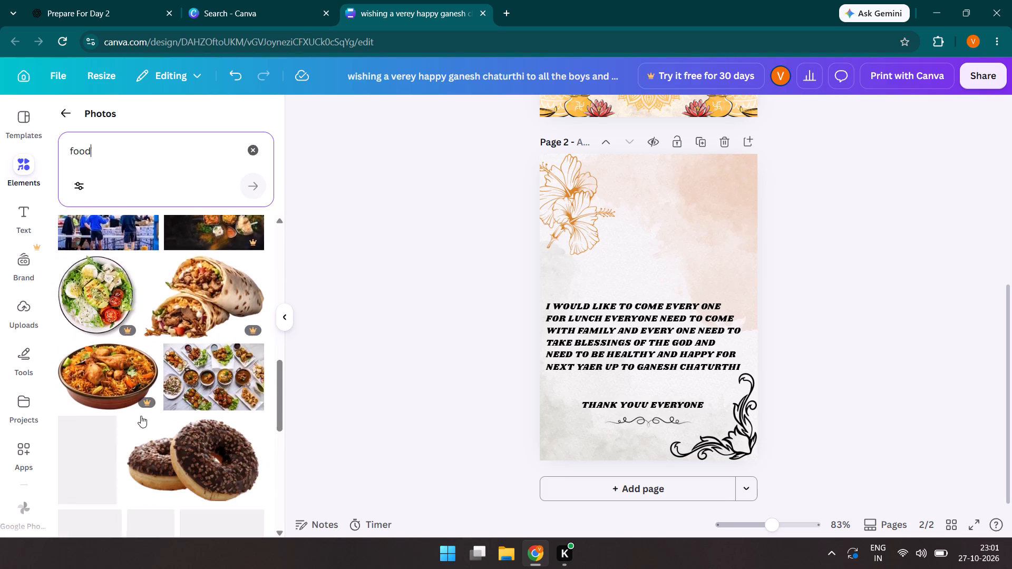
scroll(141, 416, down, 6)
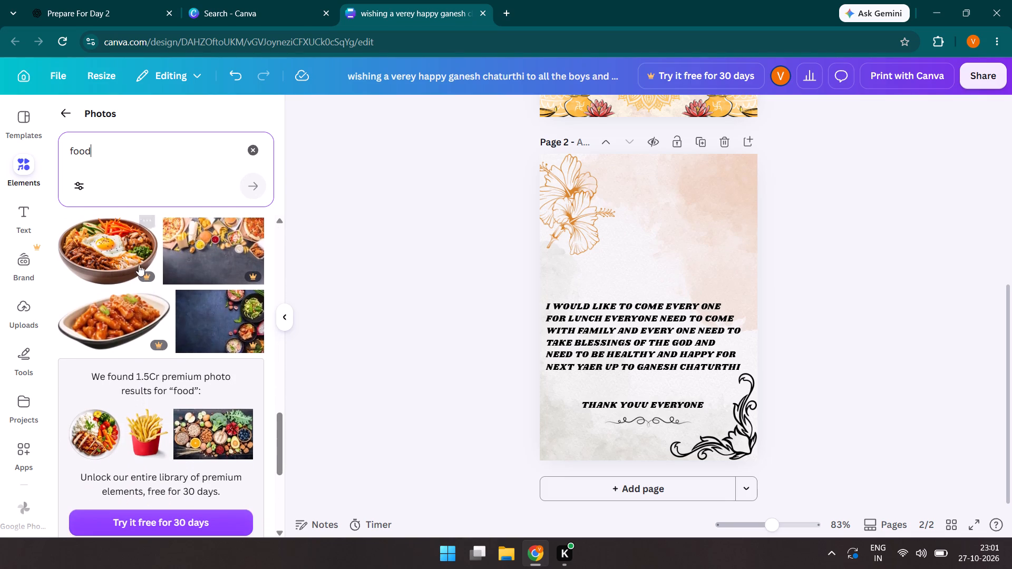
Refine the photo search to "food veg" and look through the vegetarian dishes for a suitable picture.
key(space)
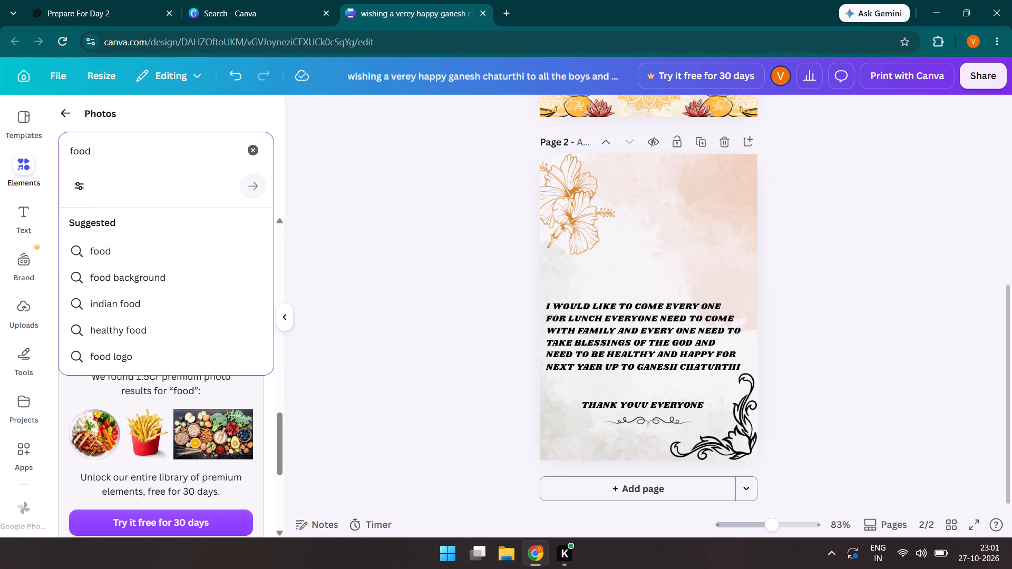
text(veg)
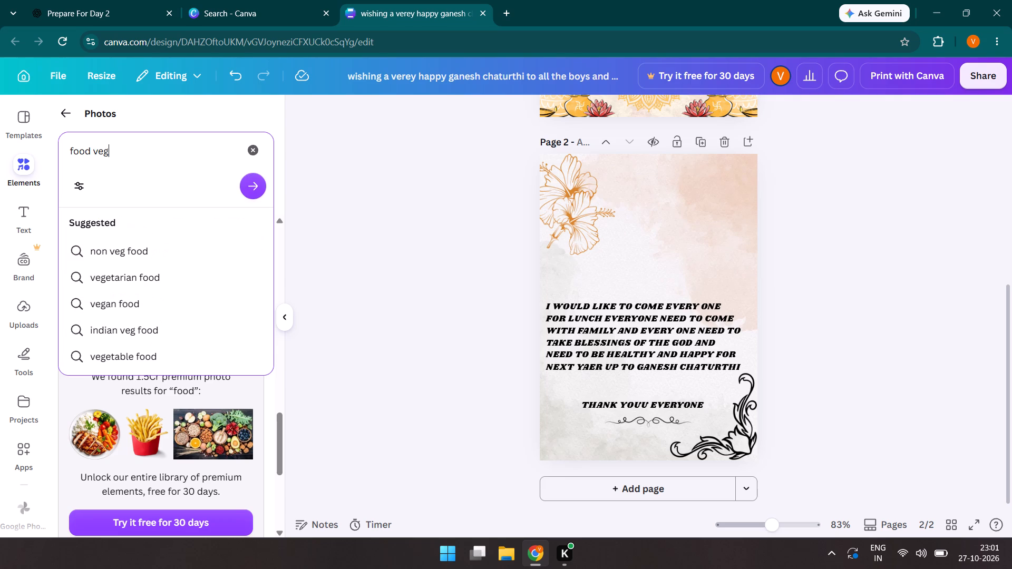
key(Return)
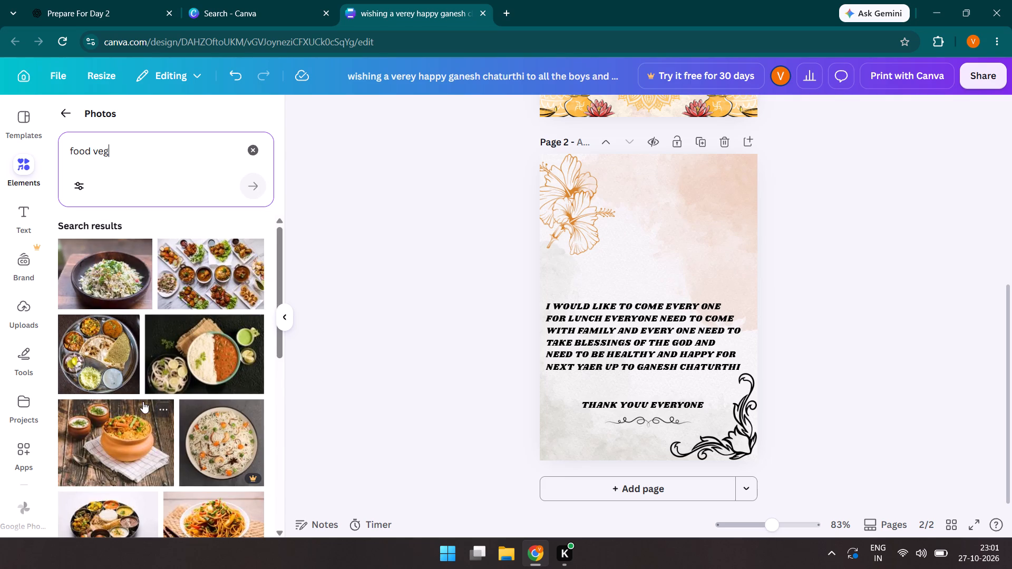
scroll(143, 401, down, 6)
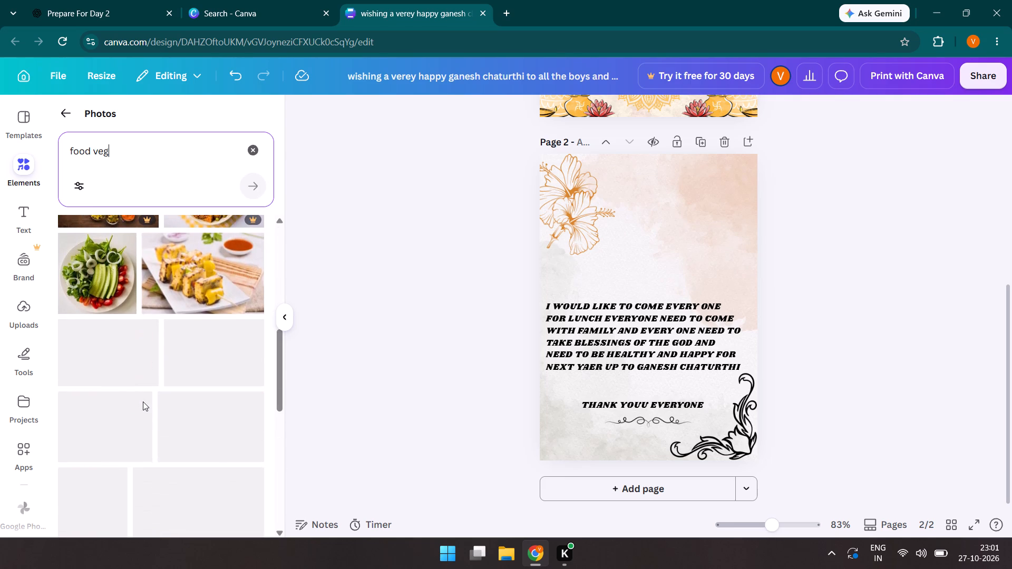
scroll(143, 401, down, 3)
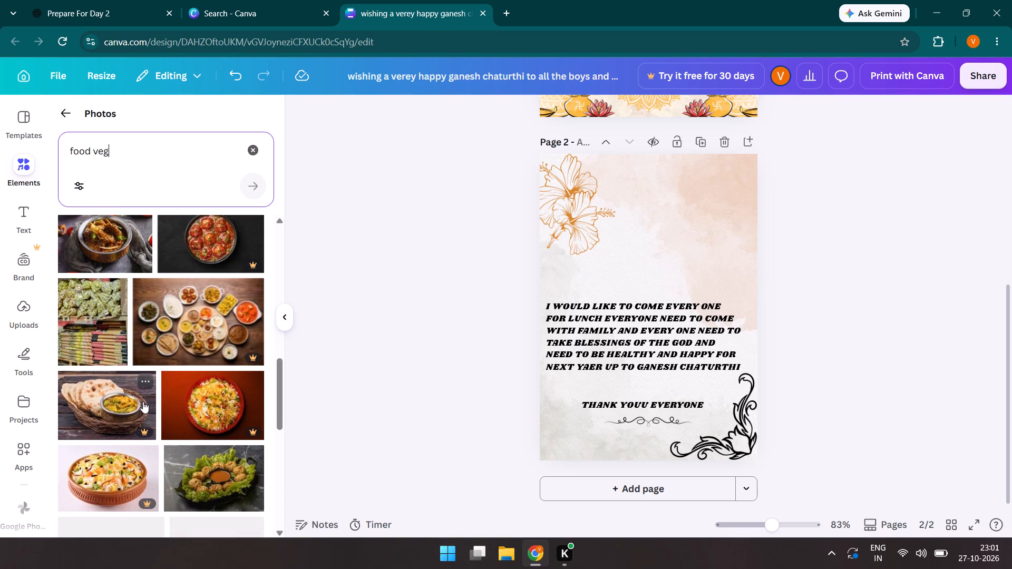
scroll(143, 401, down, 3)
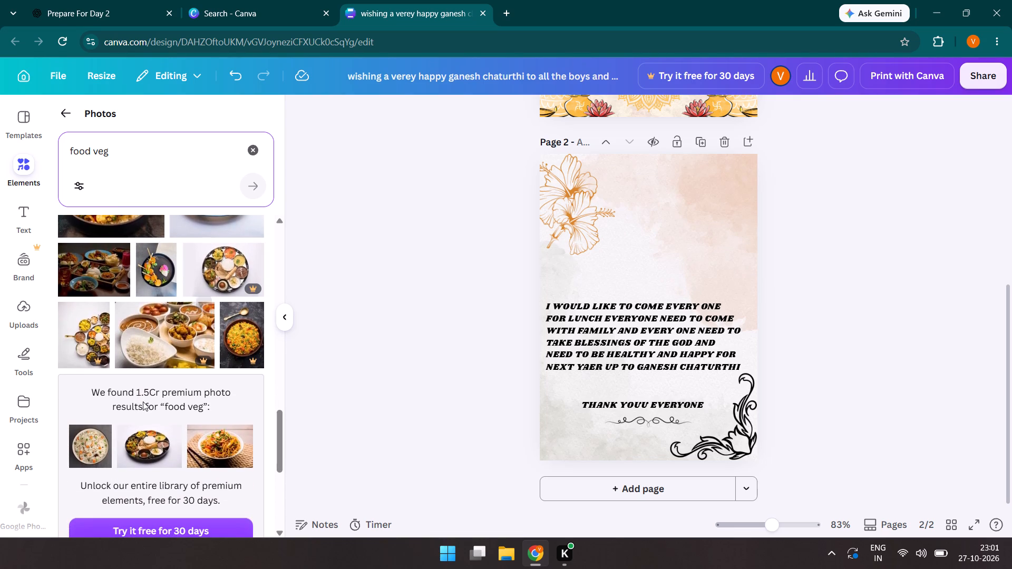
scroll(143, 401, down, 2)
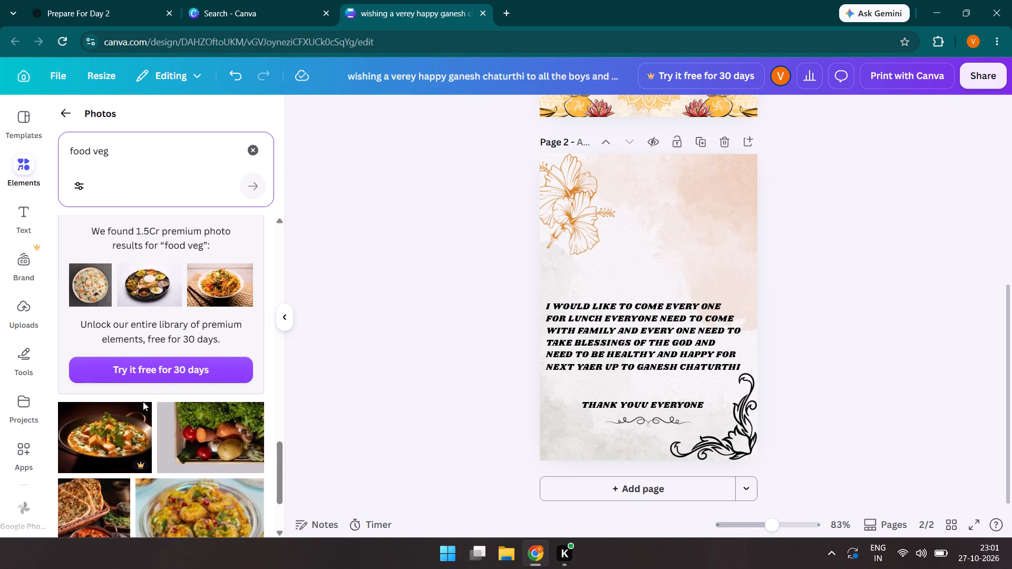
scroll(143, 401, down, 4)
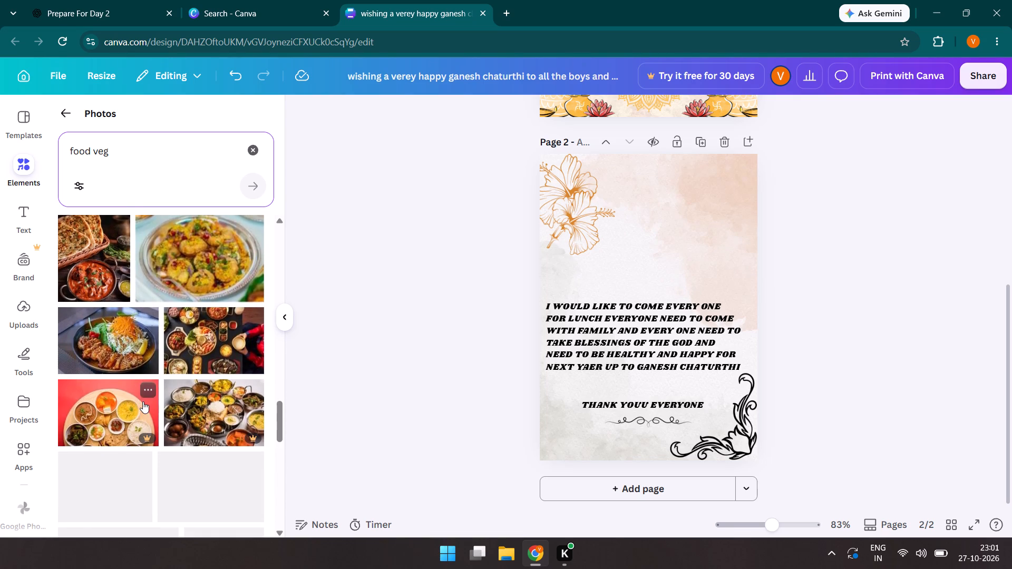
scroll(140, 436, down, 5)
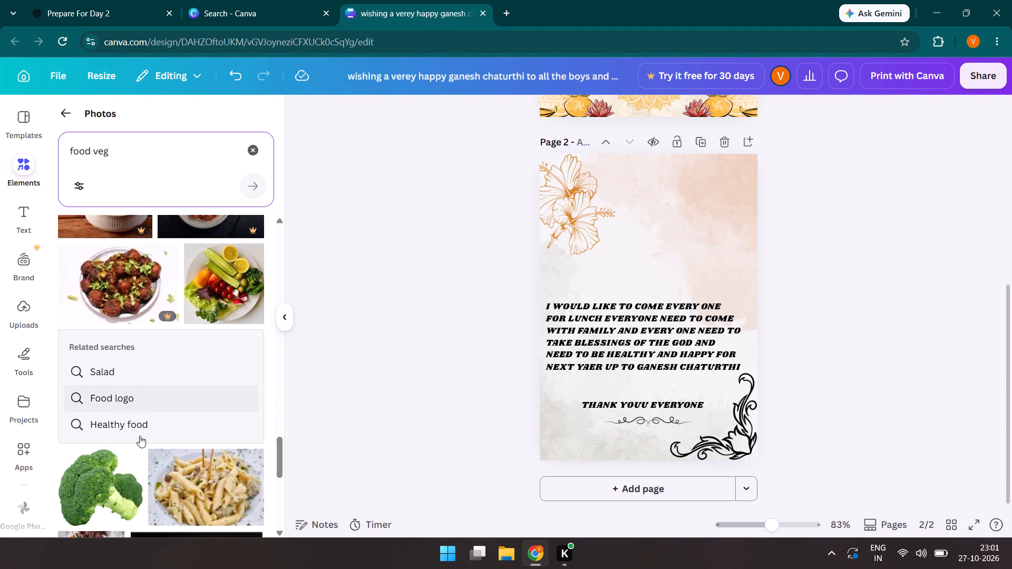
scroll(140, 436, down, 1)
scroll(183, 431, down, 4)
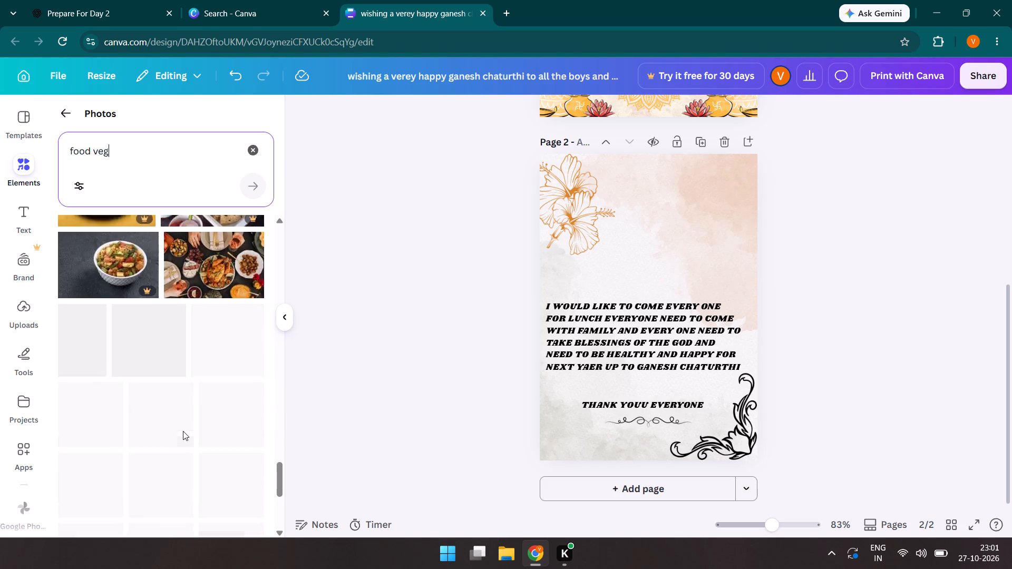
scroll(183, 431, up, 1)
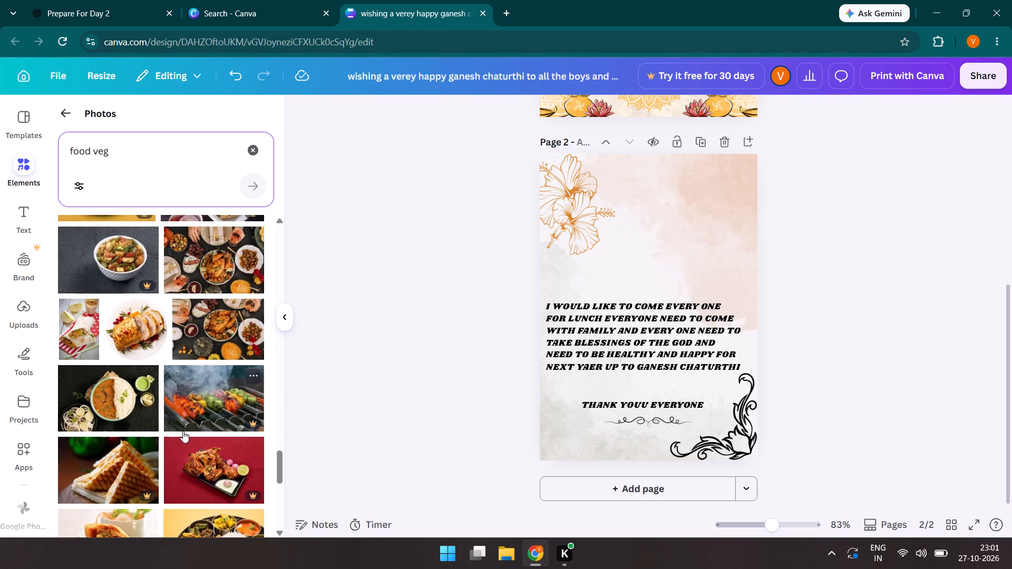
scroll(183, 431, down, 4)
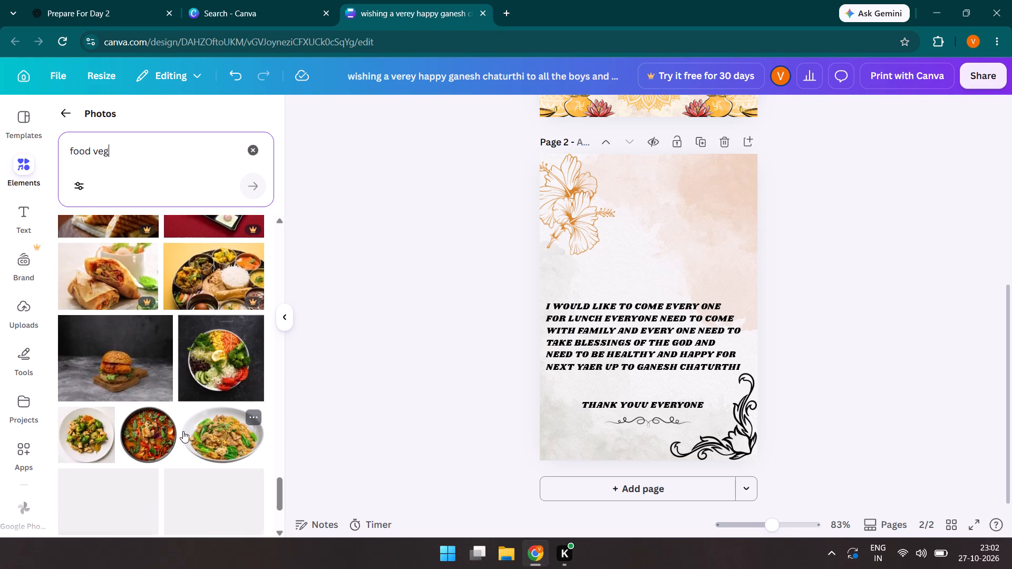
scroll(183, 431, up, 13)
scroll(183, 431, up, 15)
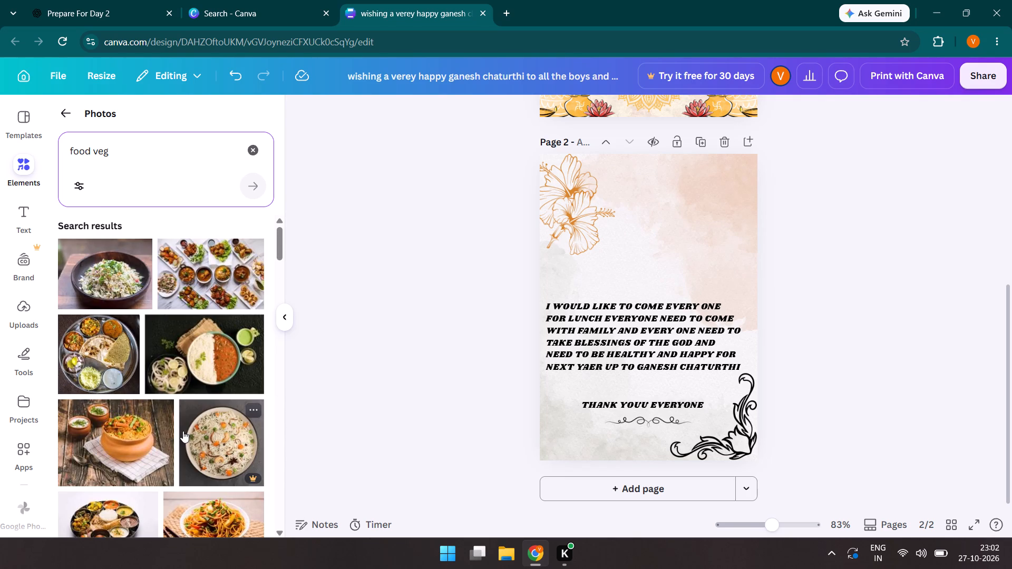
Switch the photo search to the suggested "vegetarian food" and look through the results.
double_click(178, 152)
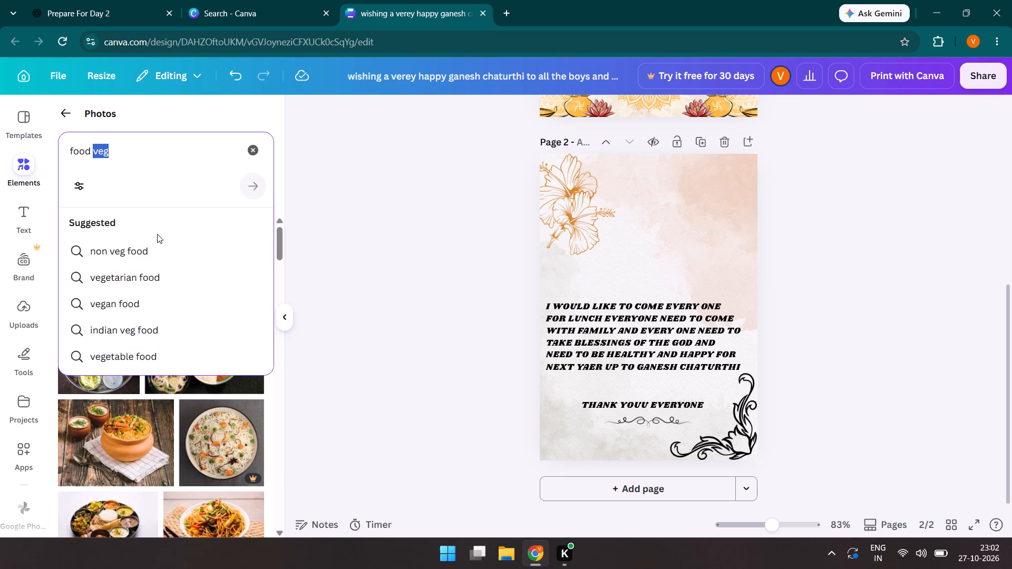
click(158, 276)
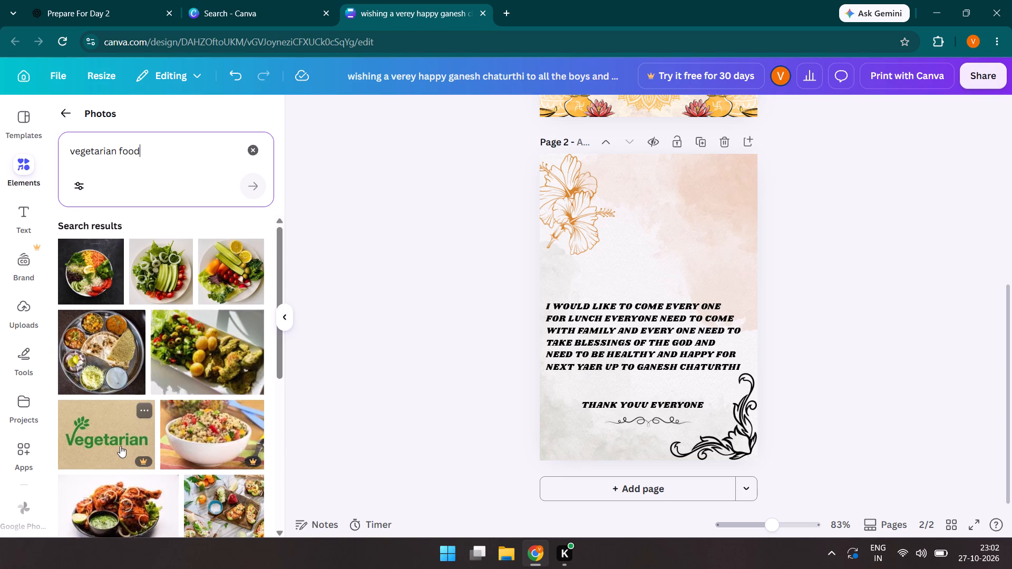
scroll(124, 429, down, 3)
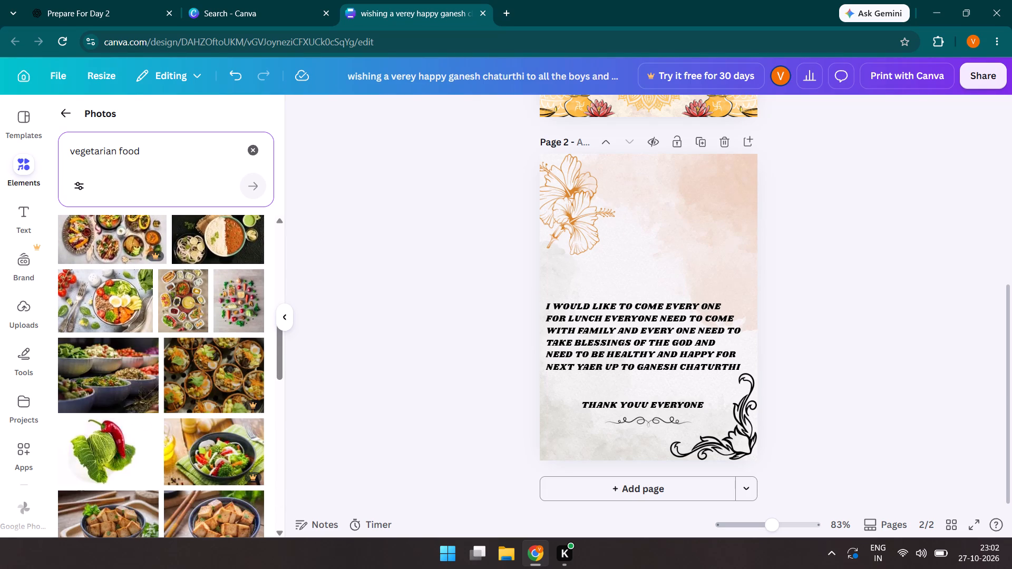
Replace the photo search with the suggested term "festival background".
triple_click(178, 172)
triple_click(171, 159)
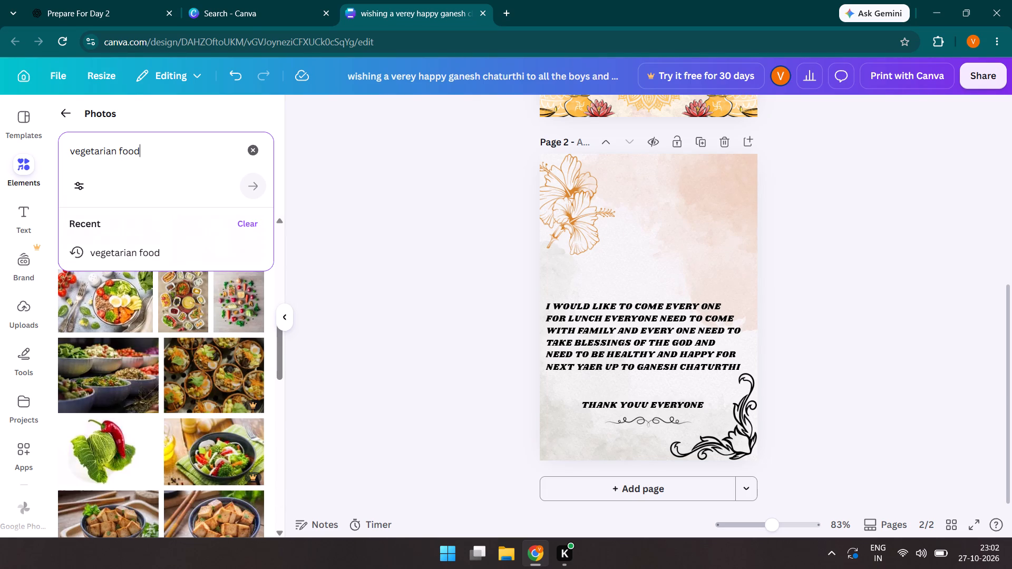
key(BackSpace)
text(festi)
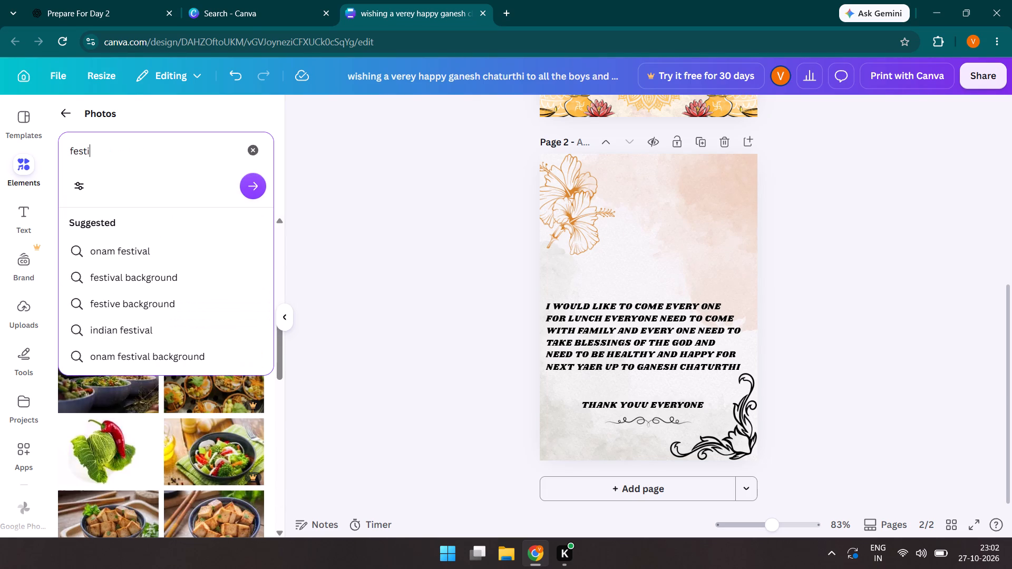
click(155, 274)
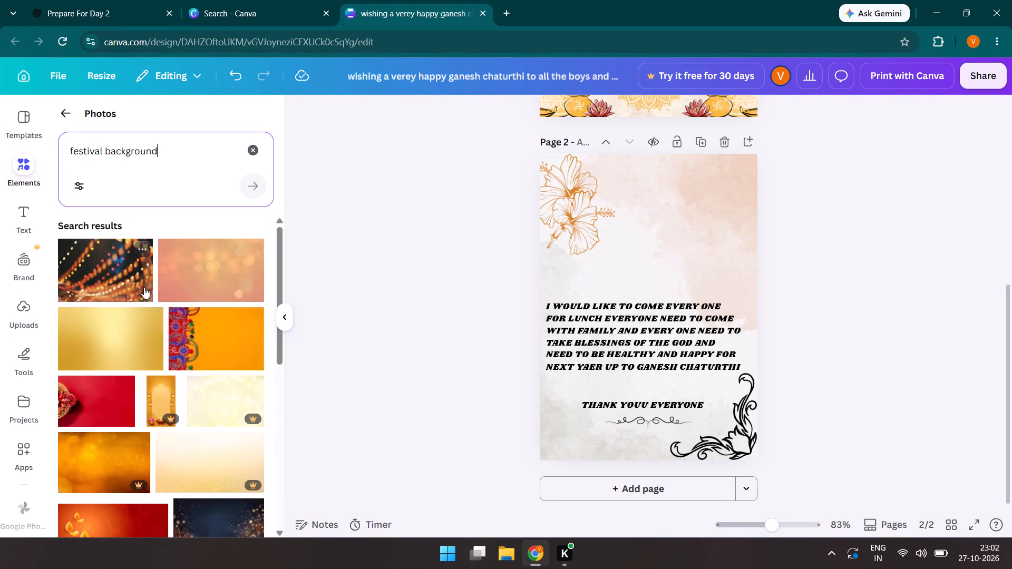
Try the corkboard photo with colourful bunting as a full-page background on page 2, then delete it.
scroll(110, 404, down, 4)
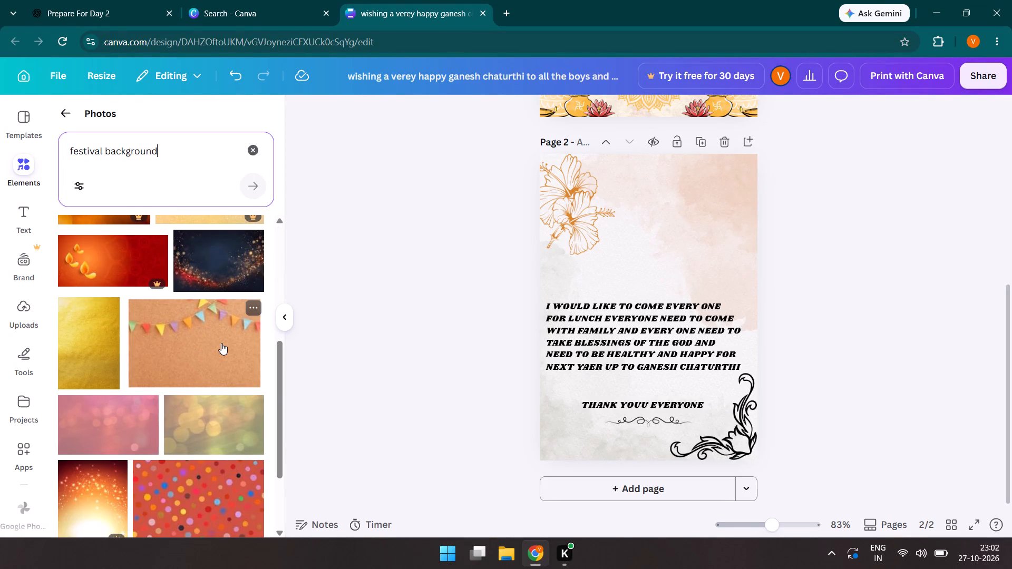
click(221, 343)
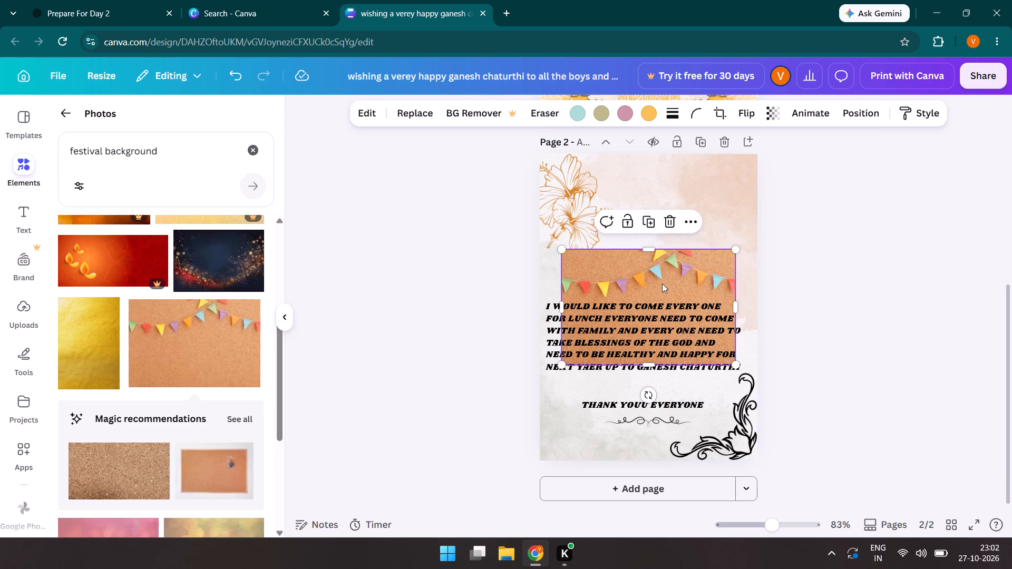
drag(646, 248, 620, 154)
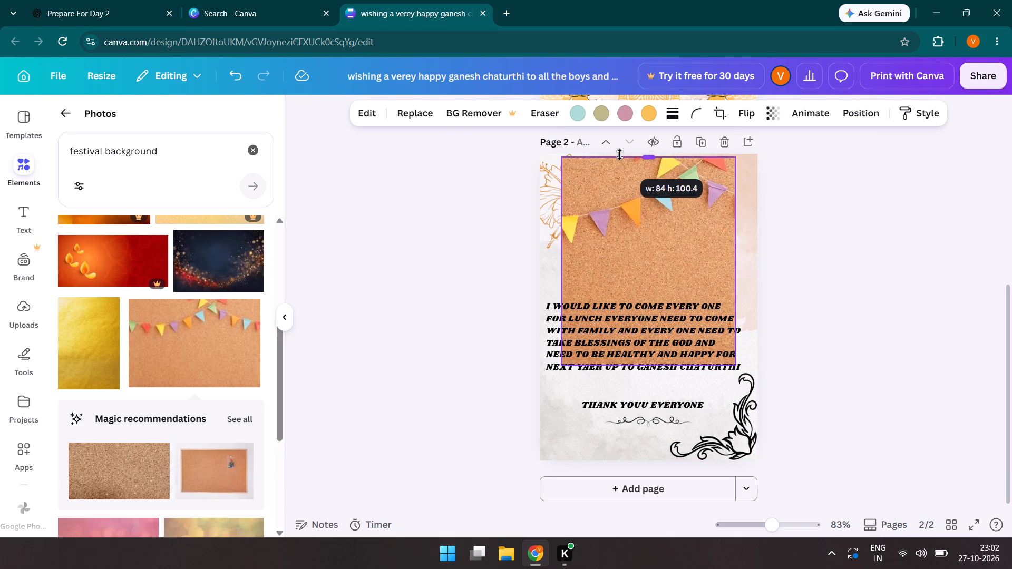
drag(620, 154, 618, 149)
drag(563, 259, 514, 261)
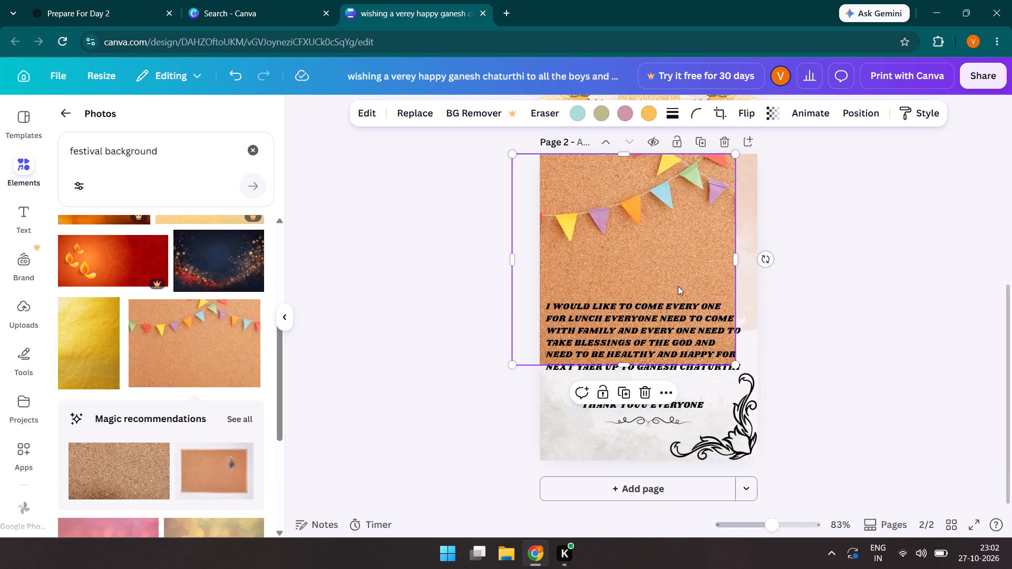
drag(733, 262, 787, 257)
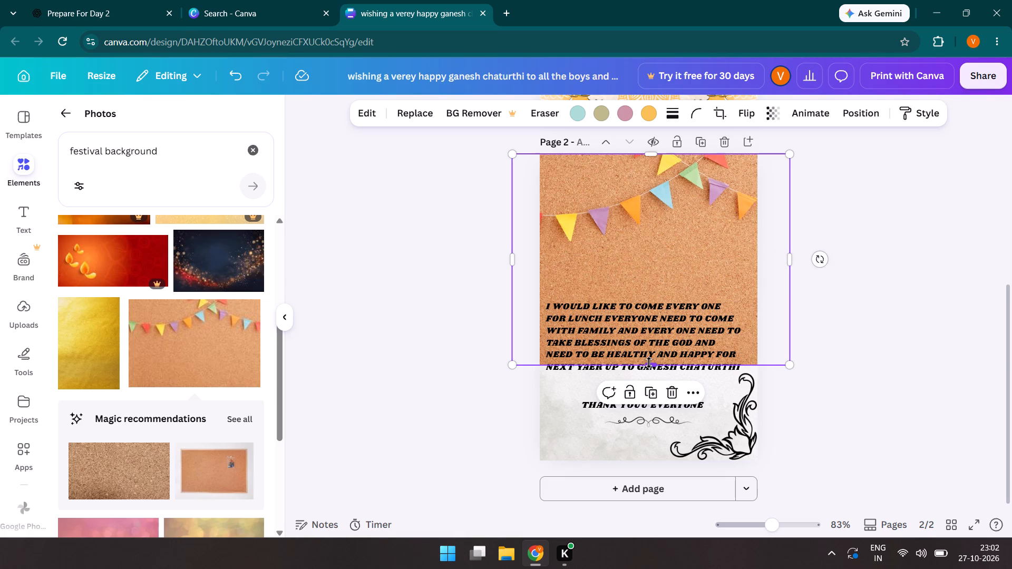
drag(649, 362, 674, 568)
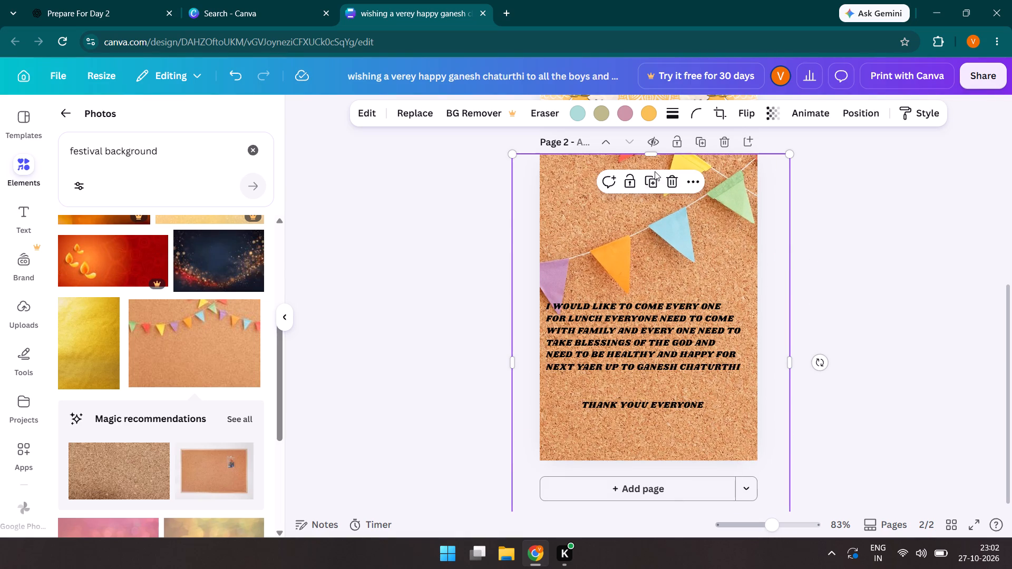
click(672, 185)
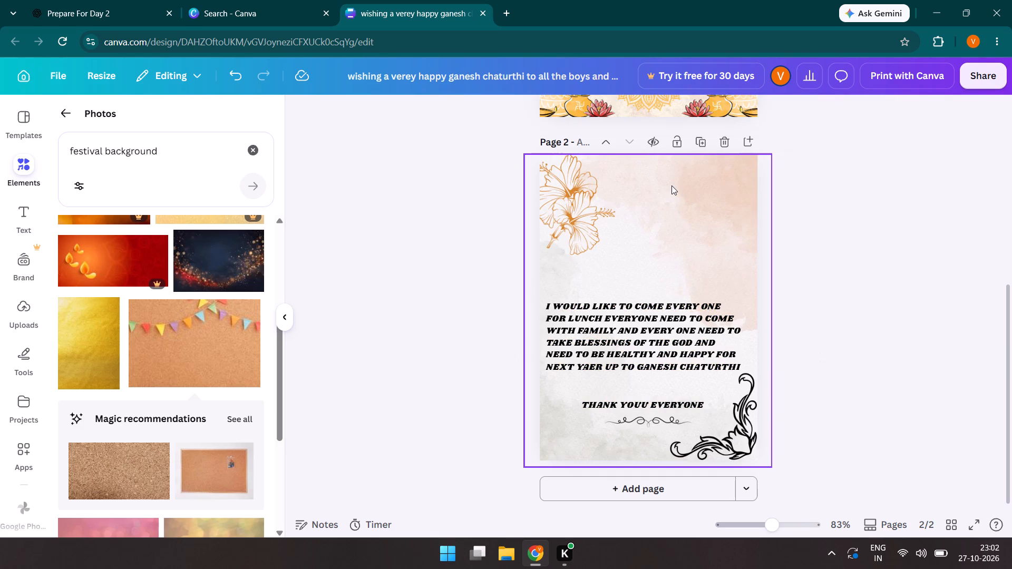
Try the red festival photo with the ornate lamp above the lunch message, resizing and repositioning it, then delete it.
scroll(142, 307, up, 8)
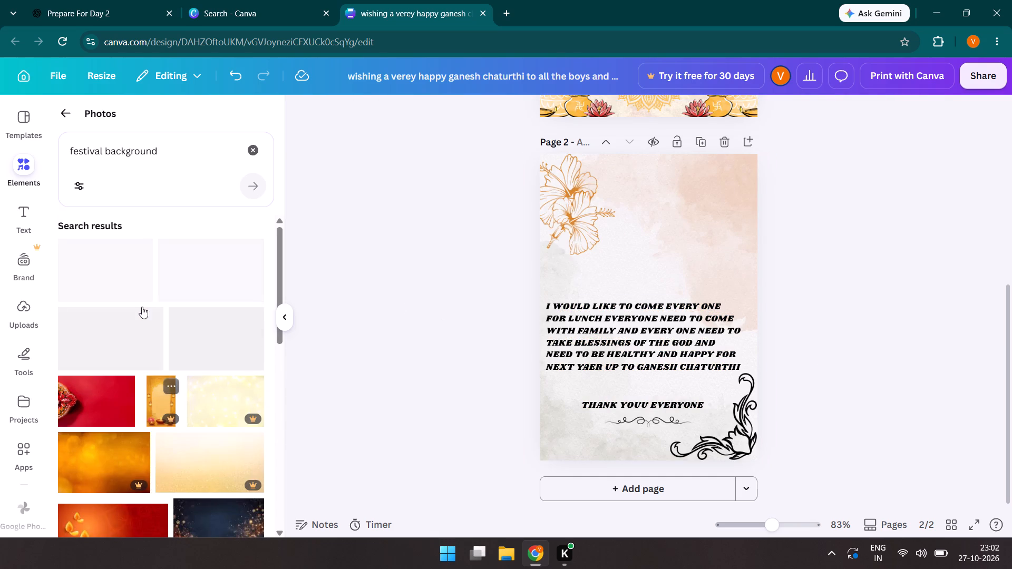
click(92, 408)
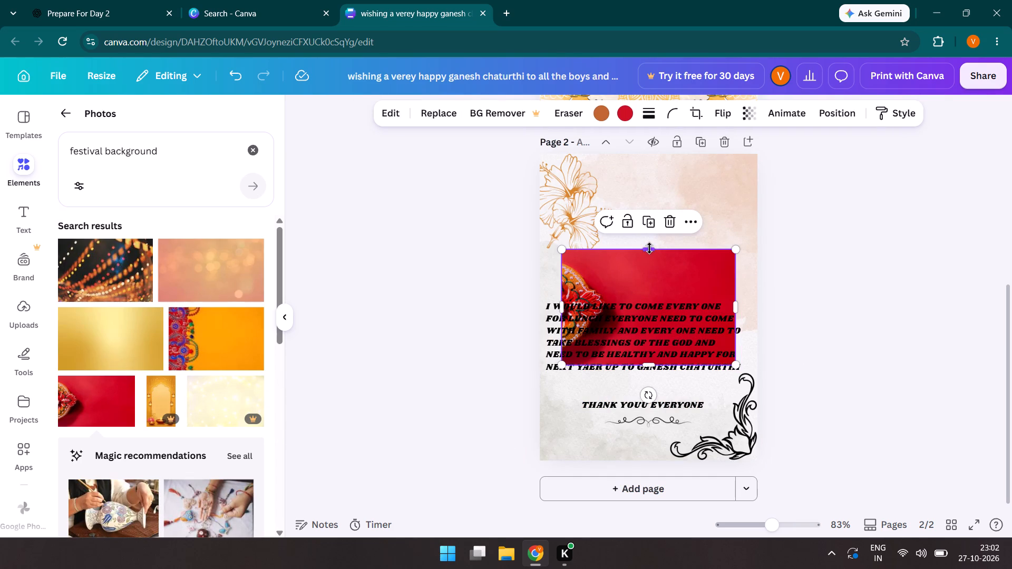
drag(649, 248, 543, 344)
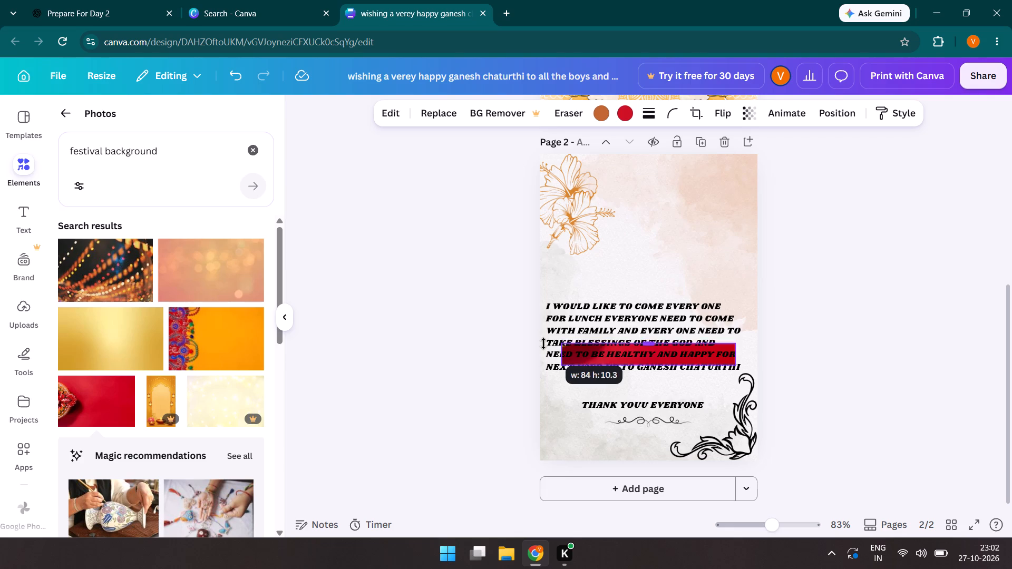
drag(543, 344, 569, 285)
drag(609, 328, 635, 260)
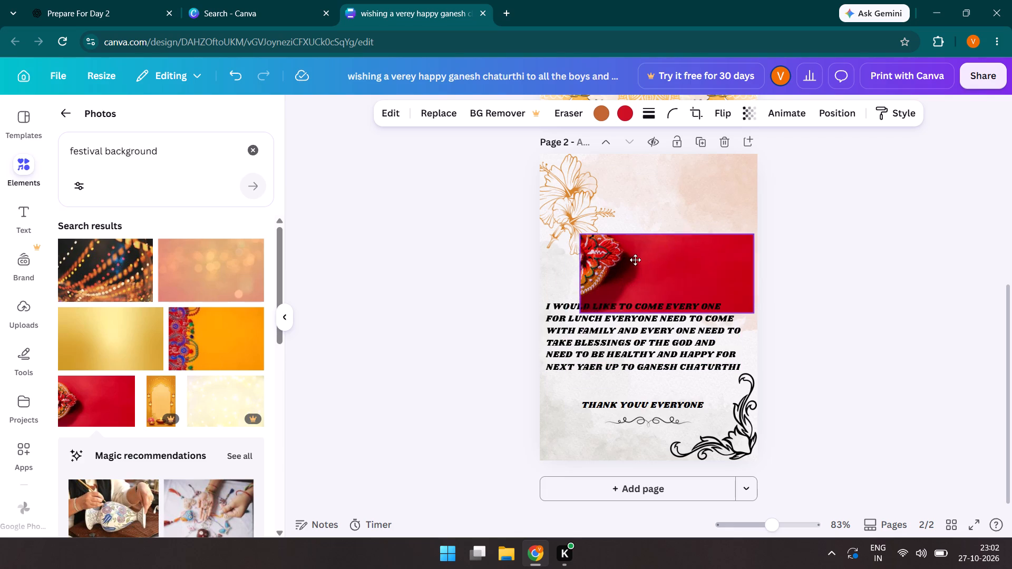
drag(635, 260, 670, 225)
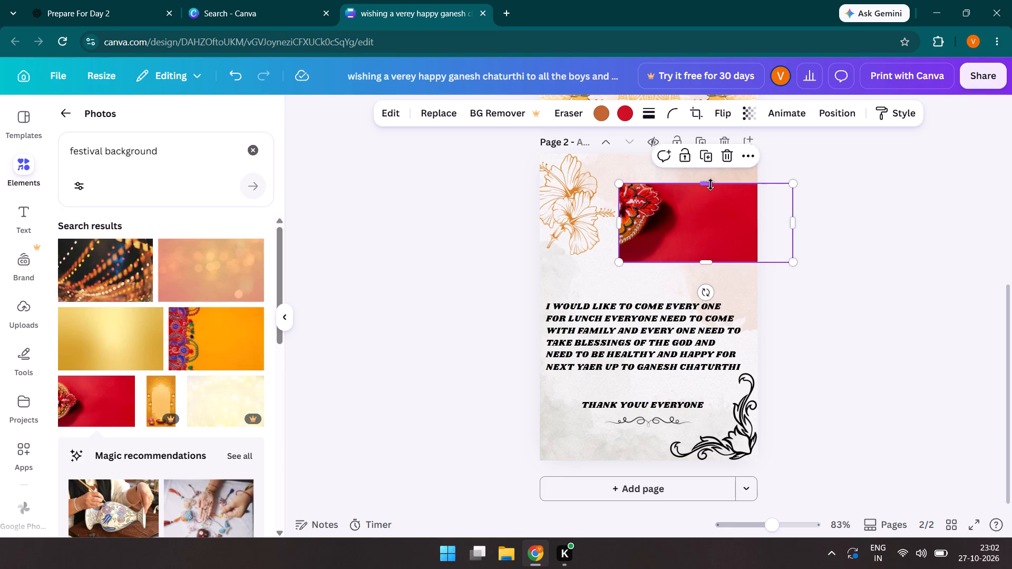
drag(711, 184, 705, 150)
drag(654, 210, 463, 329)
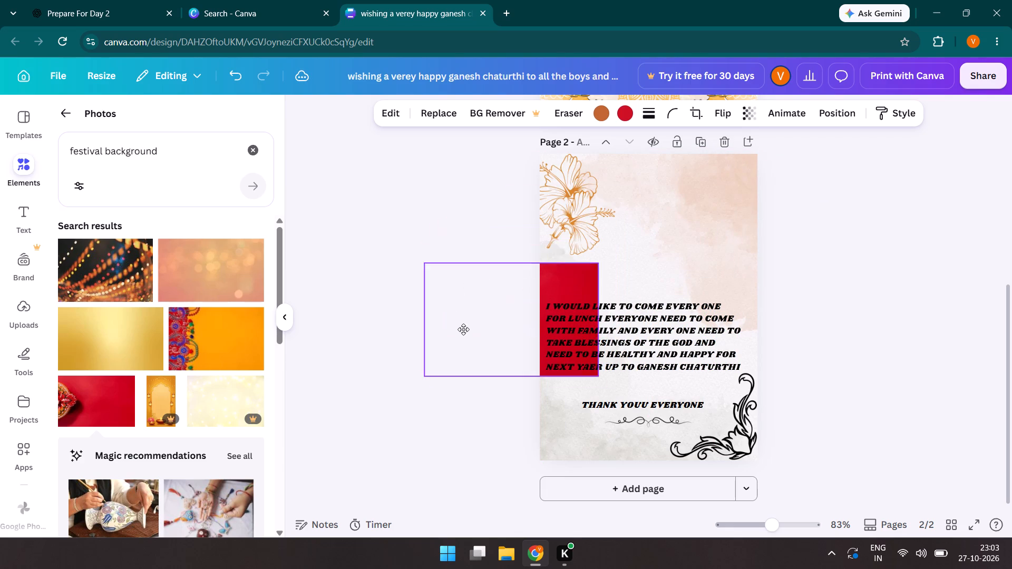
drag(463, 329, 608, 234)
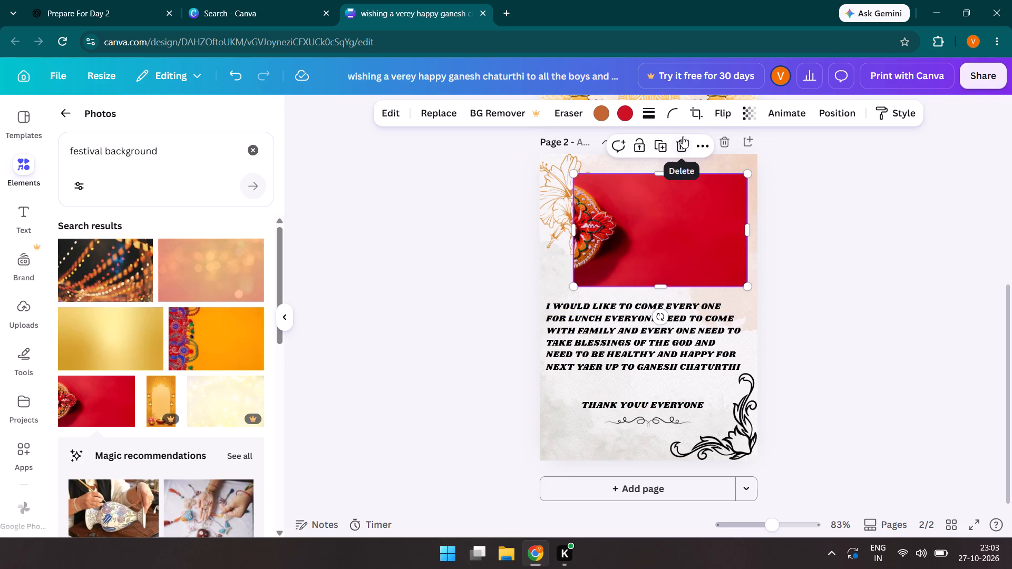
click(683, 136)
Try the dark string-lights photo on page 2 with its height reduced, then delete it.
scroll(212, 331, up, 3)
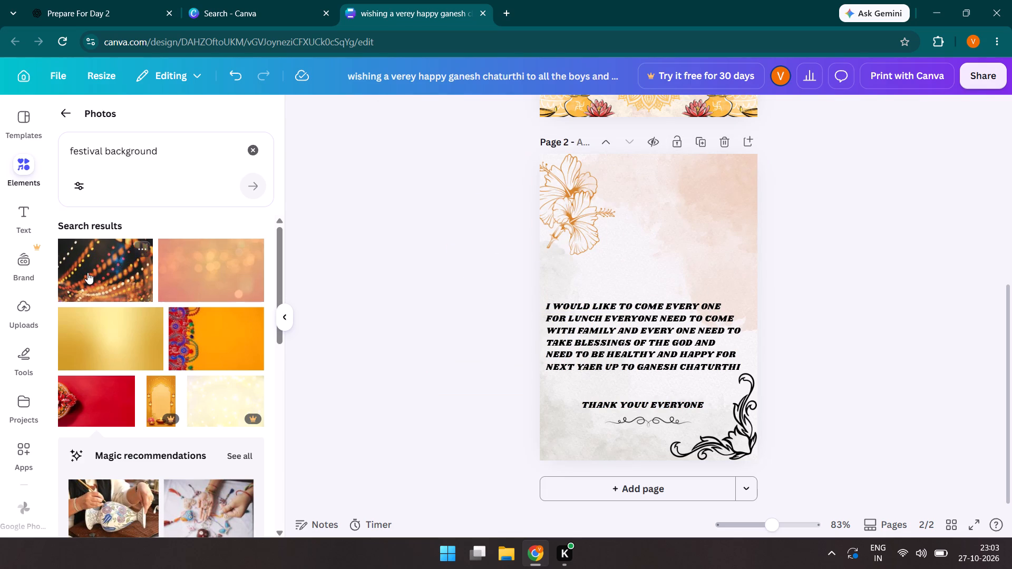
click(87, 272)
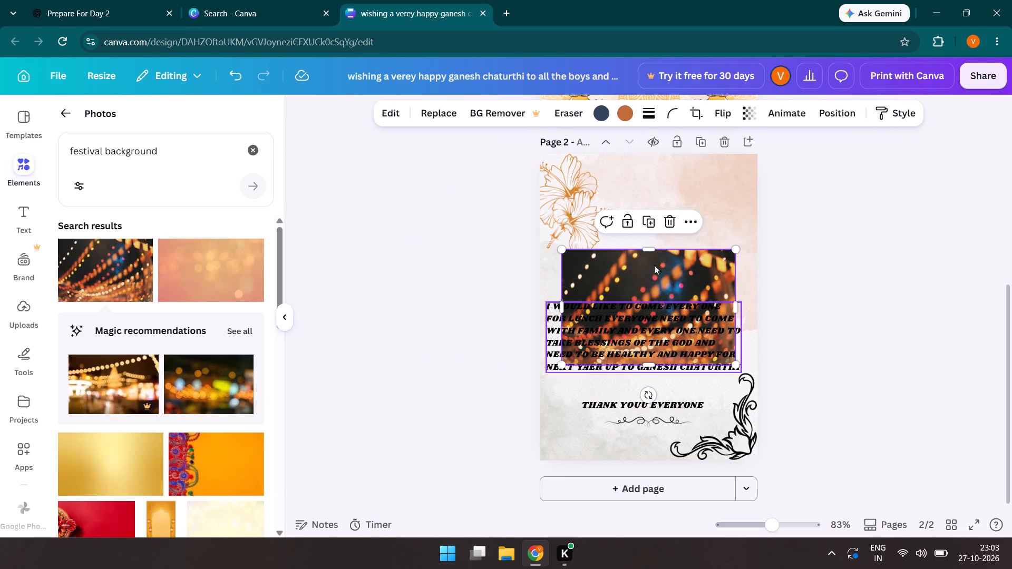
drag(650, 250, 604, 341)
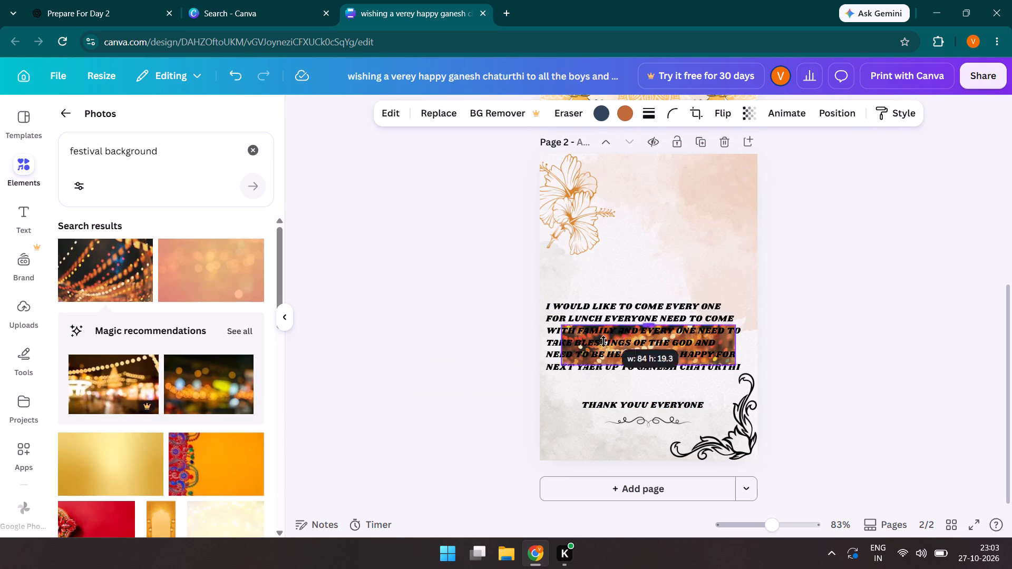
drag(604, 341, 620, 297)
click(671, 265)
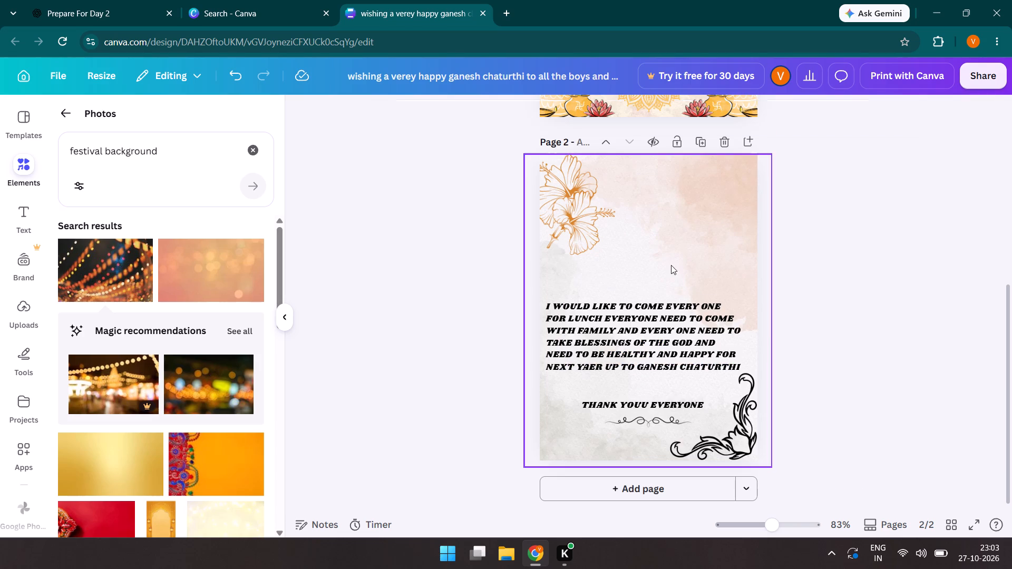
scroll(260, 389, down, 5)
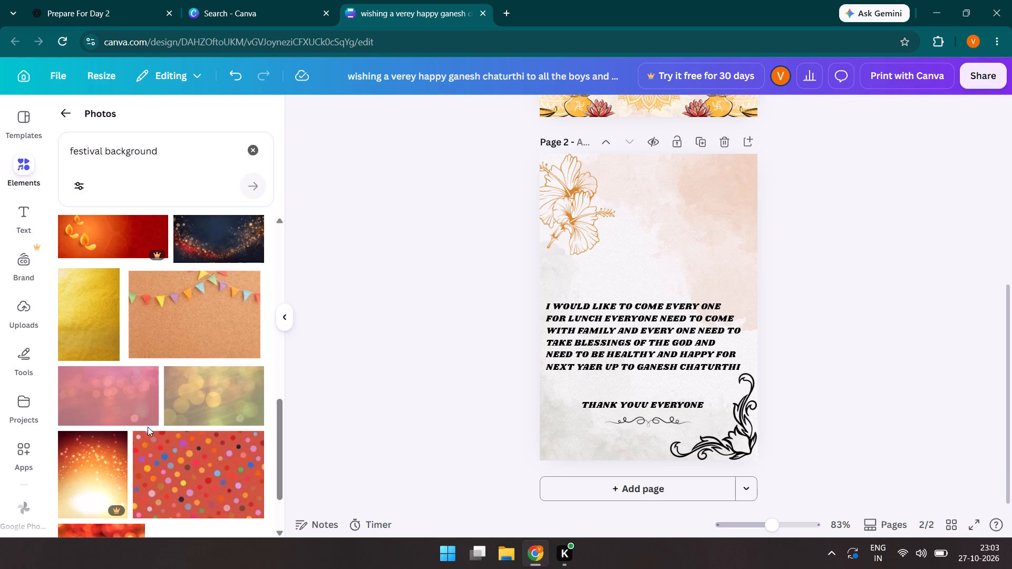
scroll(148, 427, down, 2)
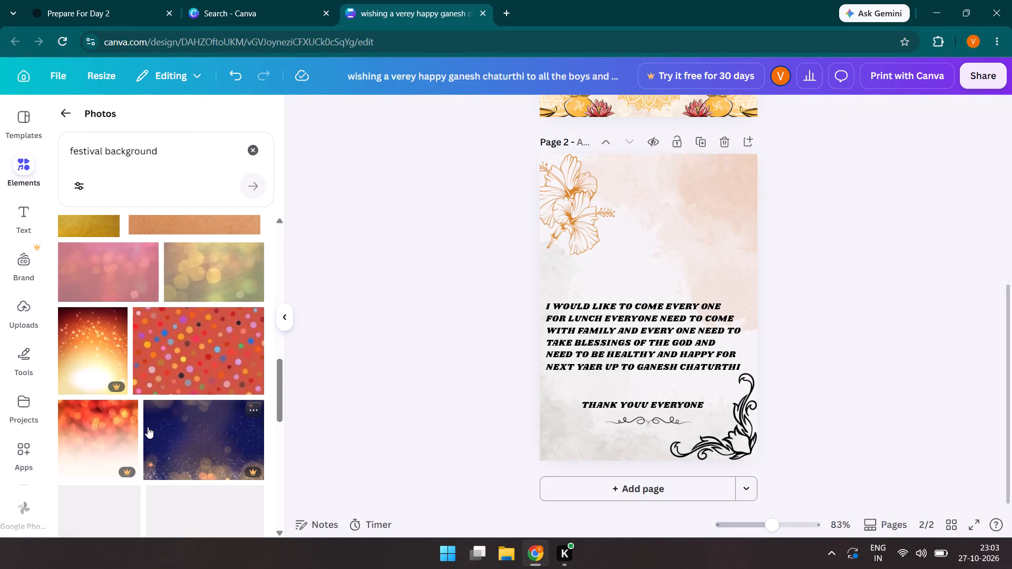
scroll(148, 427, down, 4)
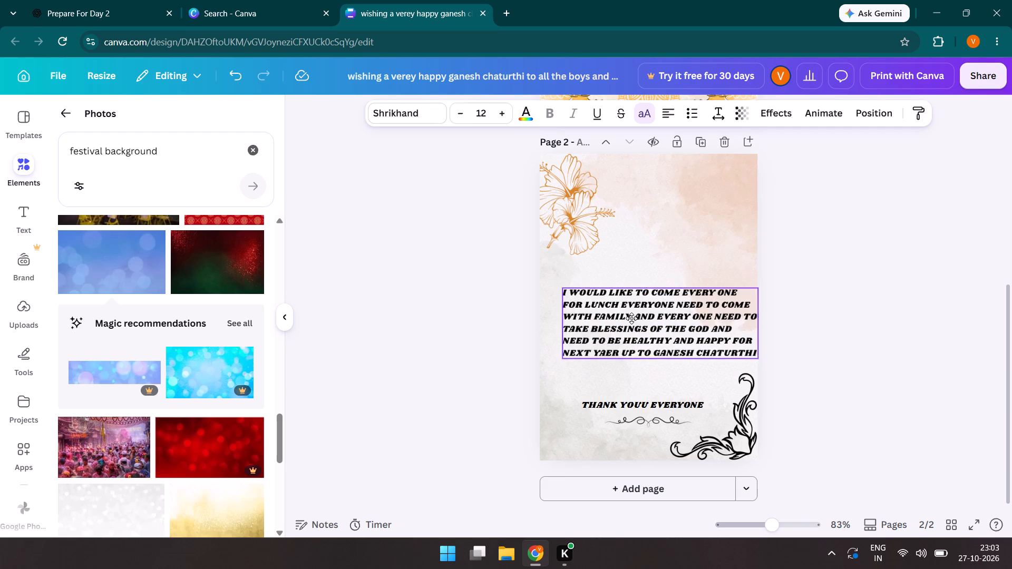
drag(631, 318, 621, 316)
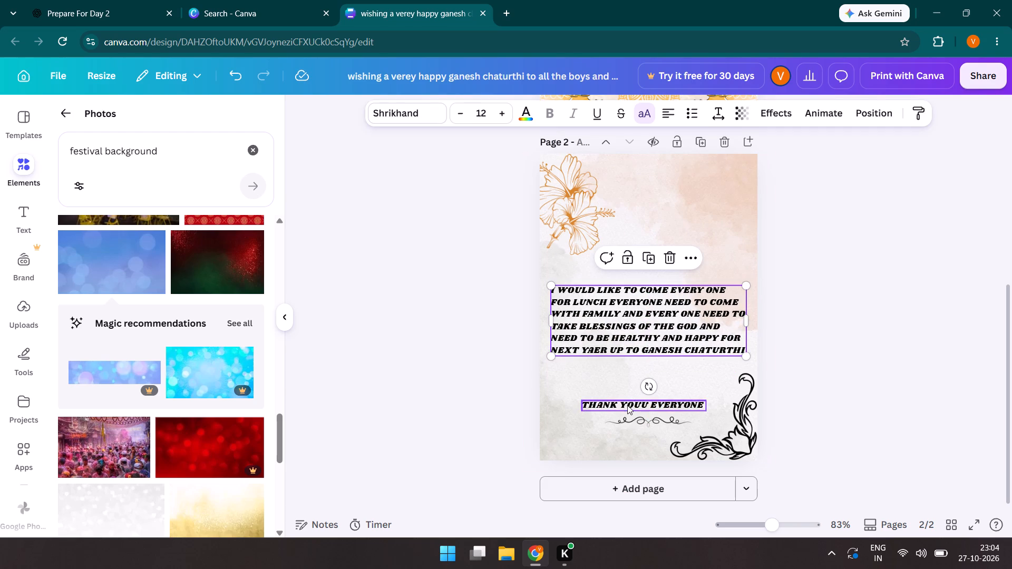
drag(629, 405, 633, 378)
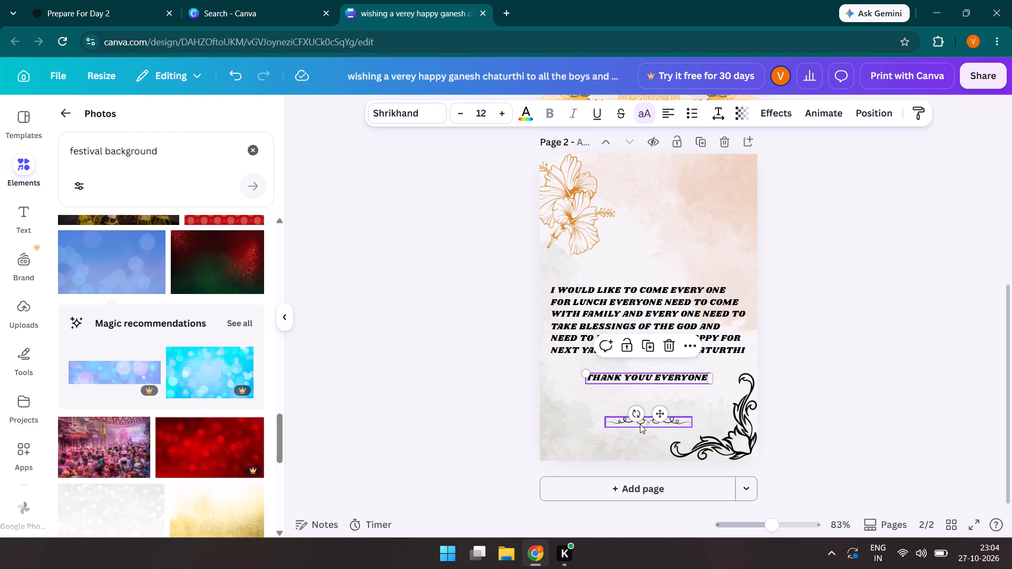
drag(644, 423, 643, 405)
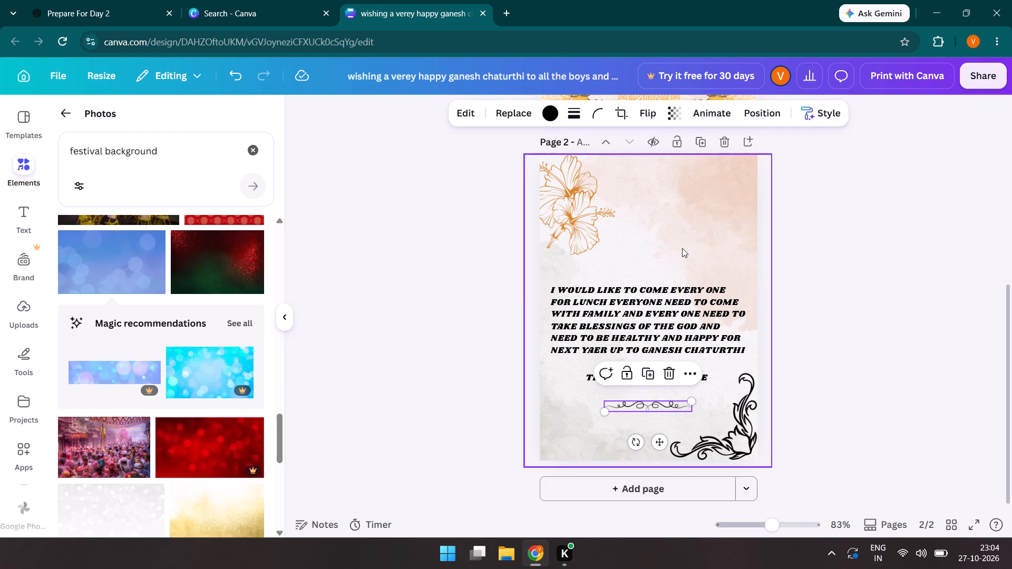
click(682, 248)
Search the photos for "decoration" and look through the results for something that suits the lunch invitation.
scroll(141, 302, up, 12)
scroll(141, 302, up, 13)
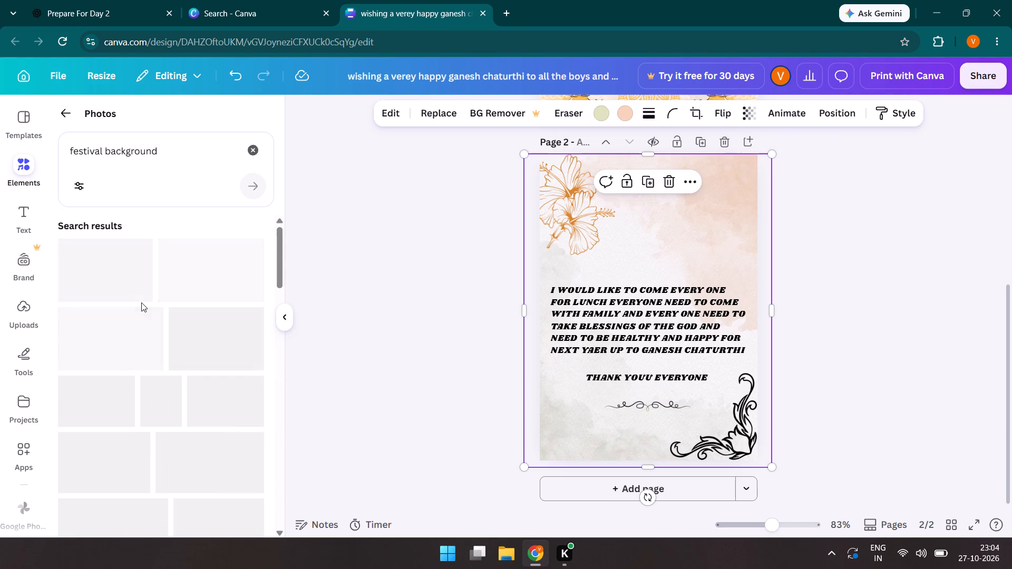
triple_click(167, 153)
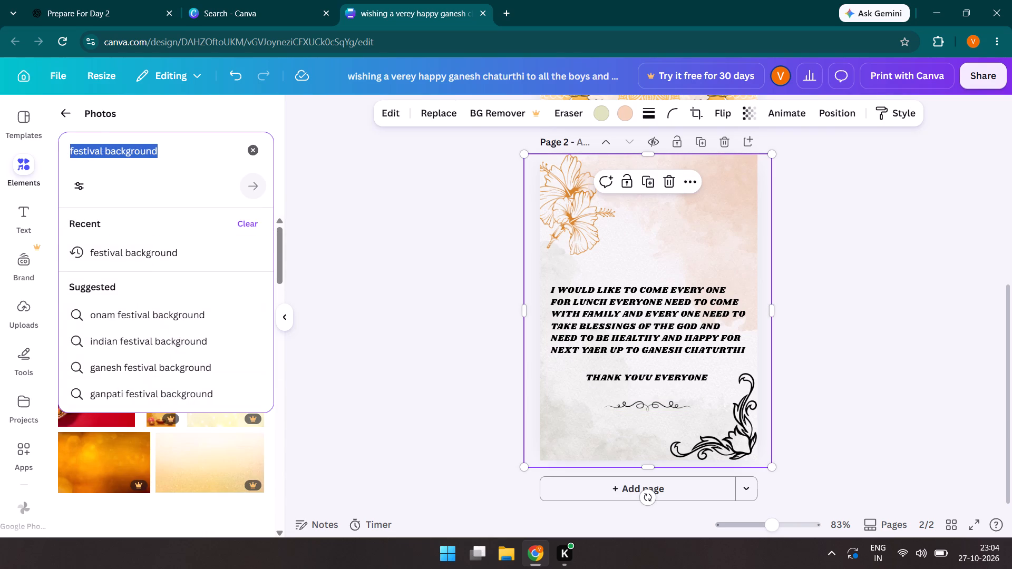
click(167, 153)
key(BackSpace)
text(decoration)
key(Return)
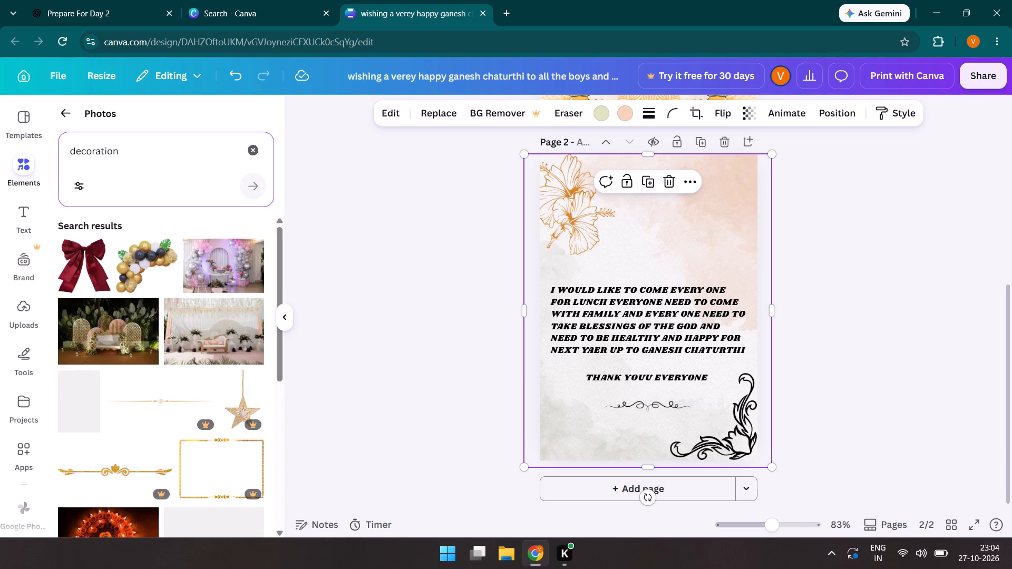
scroll(167, 374, down, 4)
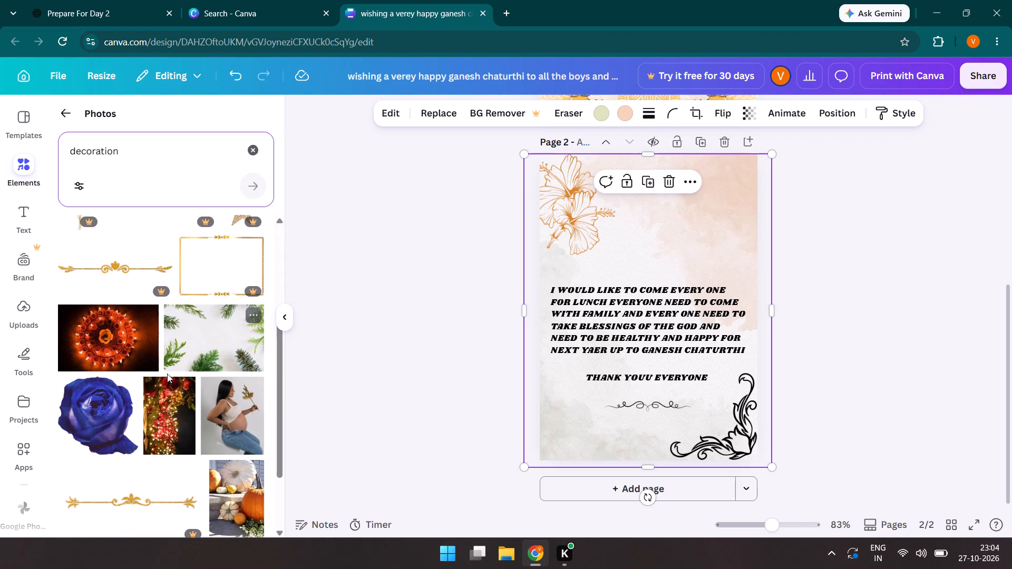
scroll(167, 374, down, 4)
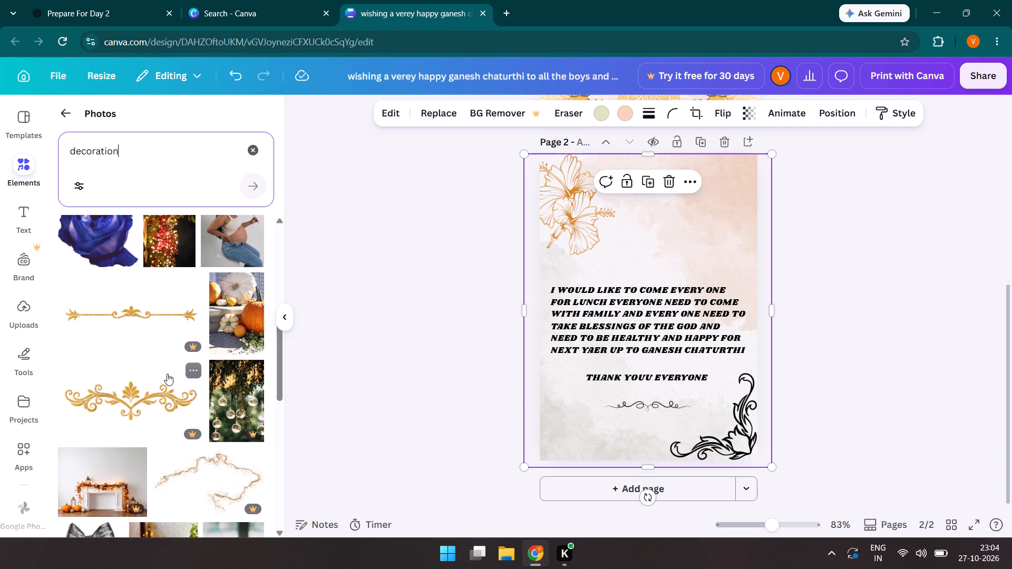
scroll(204, 483, down, 4)
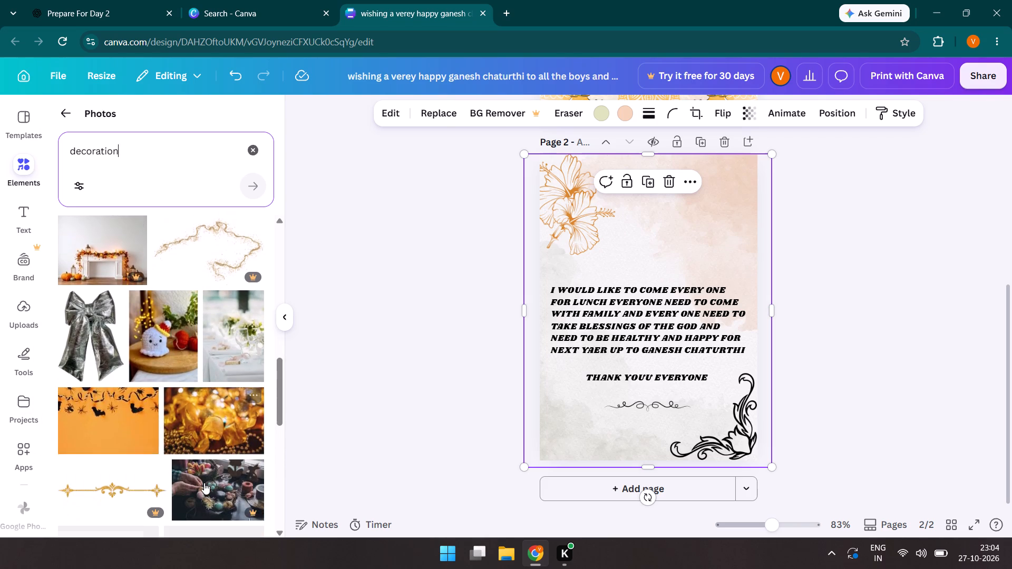
scroll(204, 483, down, 3)
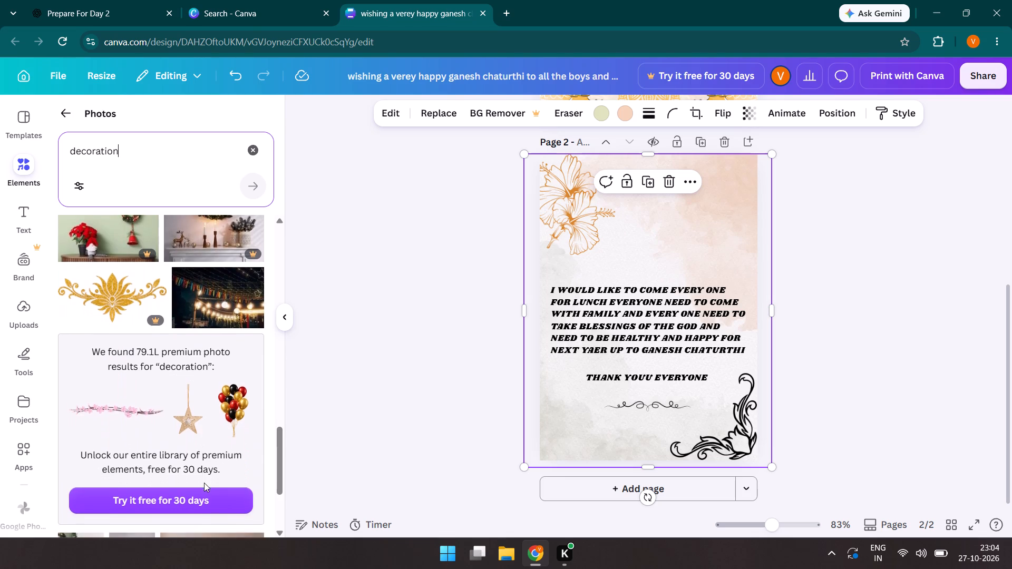
scroll(204, 483, down, 6)
scroll(204, 483, up, 5)
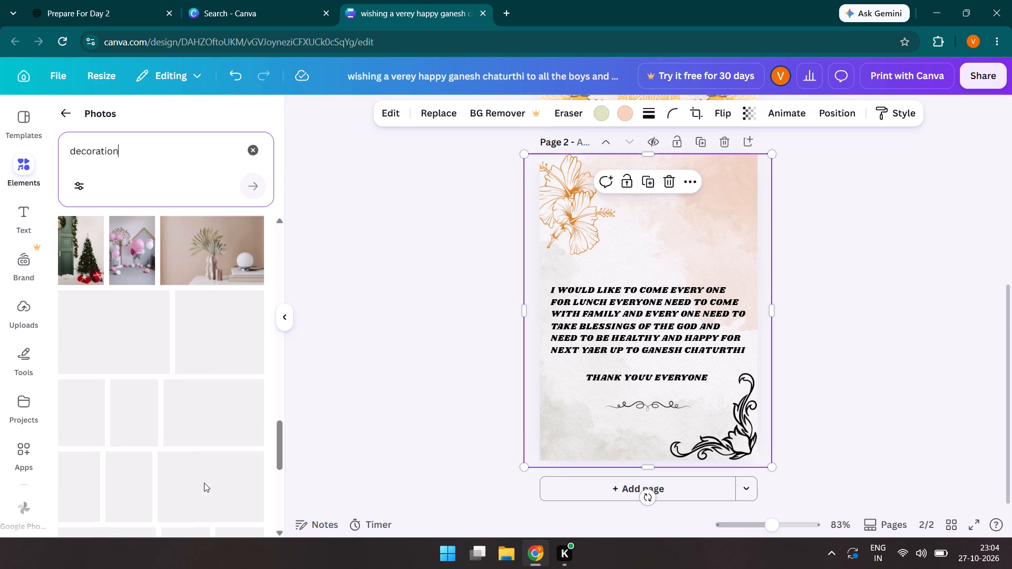
Look further through the "decoration" photo results for something that suits the lunch invitation.
scroll(204, 483, down, 3)
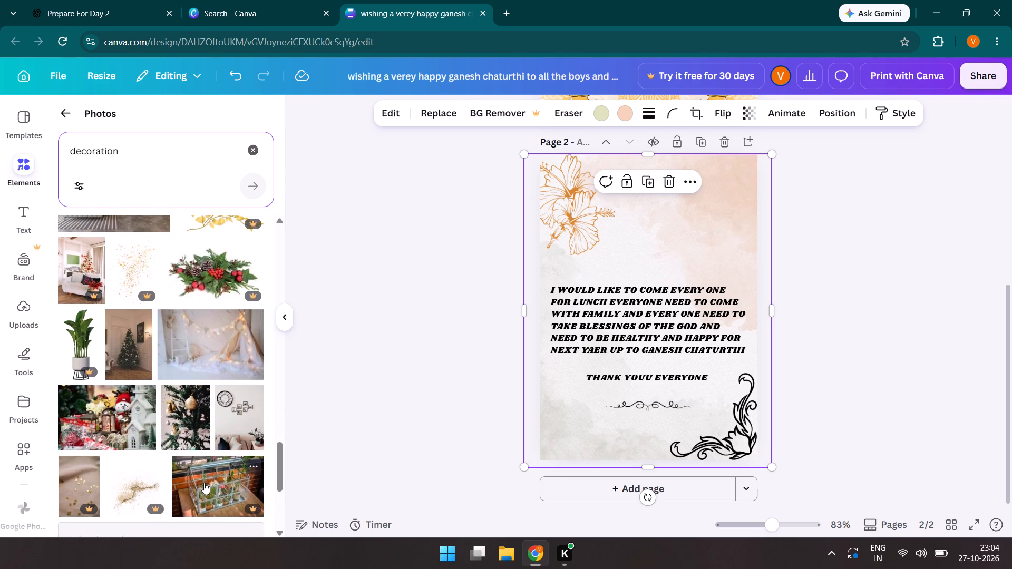
scroll(204, 483, down, 7)
scroll(204, 483, up, 3)
scroll(204, 483, down, 5)
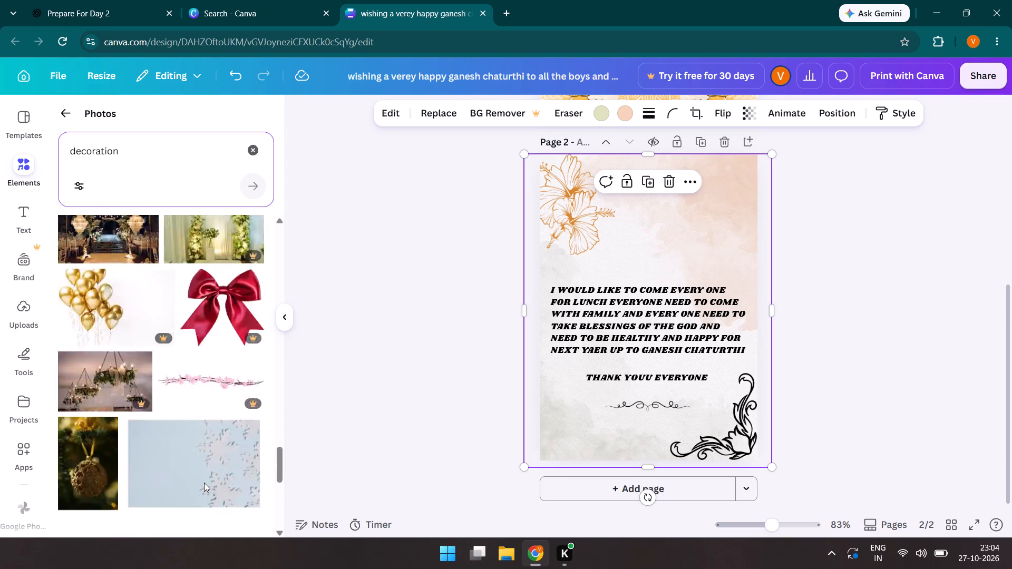
scroll(204, 483, down, 3)
scroll(204, 483, up, 12)
scroll(204, 483, up, 13)
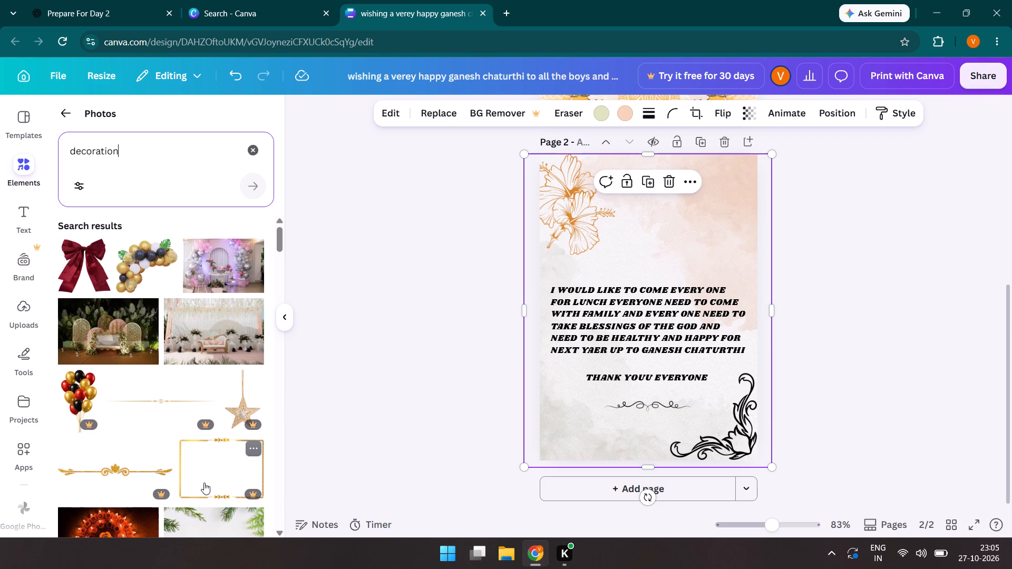
scroll(164, 377, up, 13)
scroll(164, 377, up, 11)
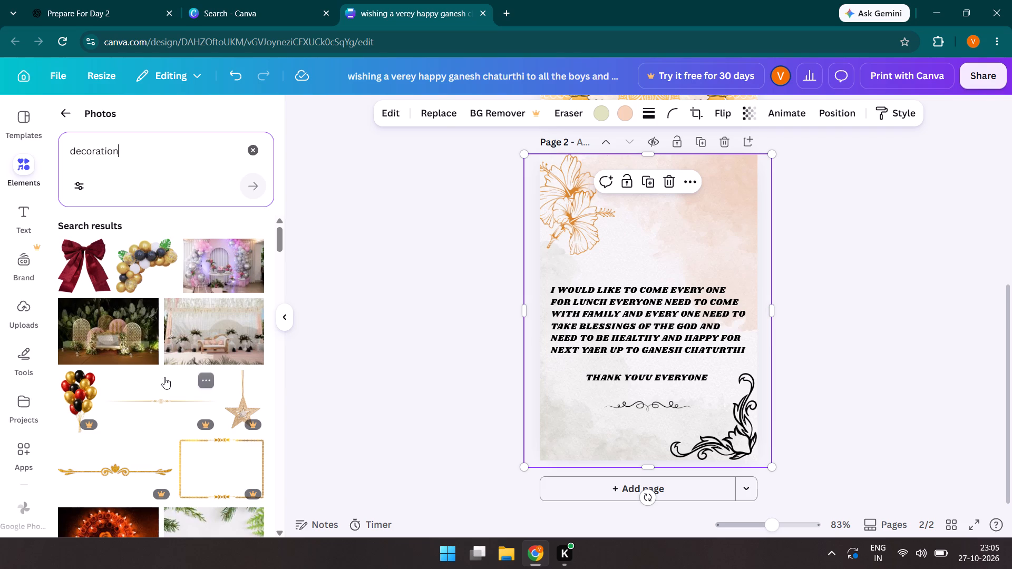
Search the photos for "festival needed stuff" and look through the results for a fitting festive decoration.
click(259, 151)
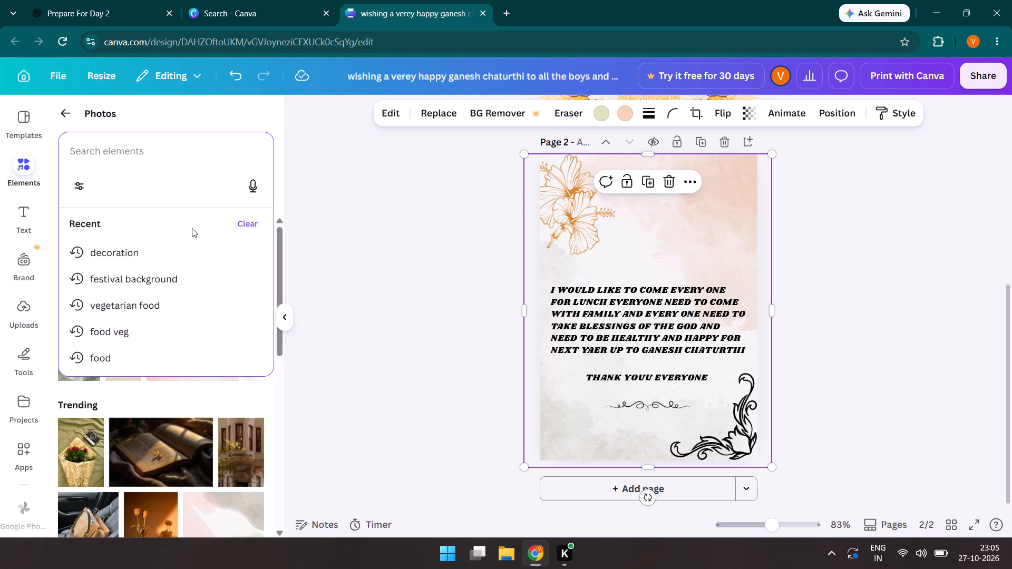
click(157, 453)
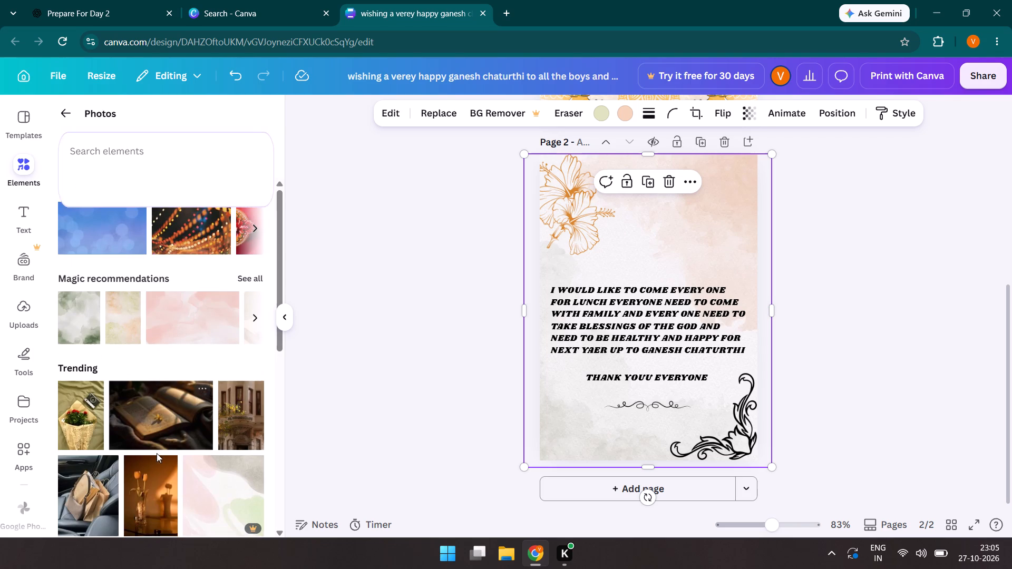
scroll(161, 349, up, 12)
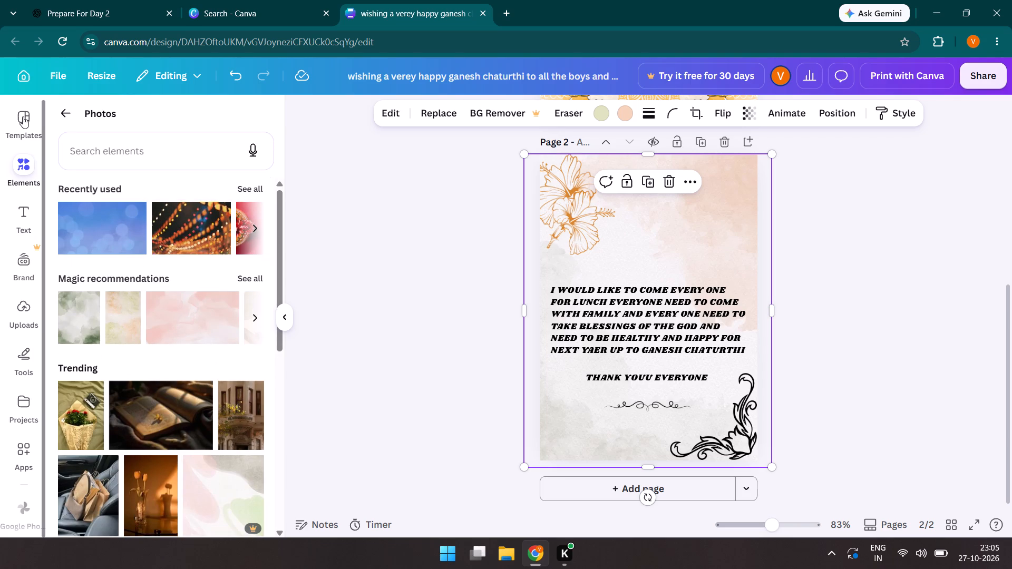
click(23, 116)
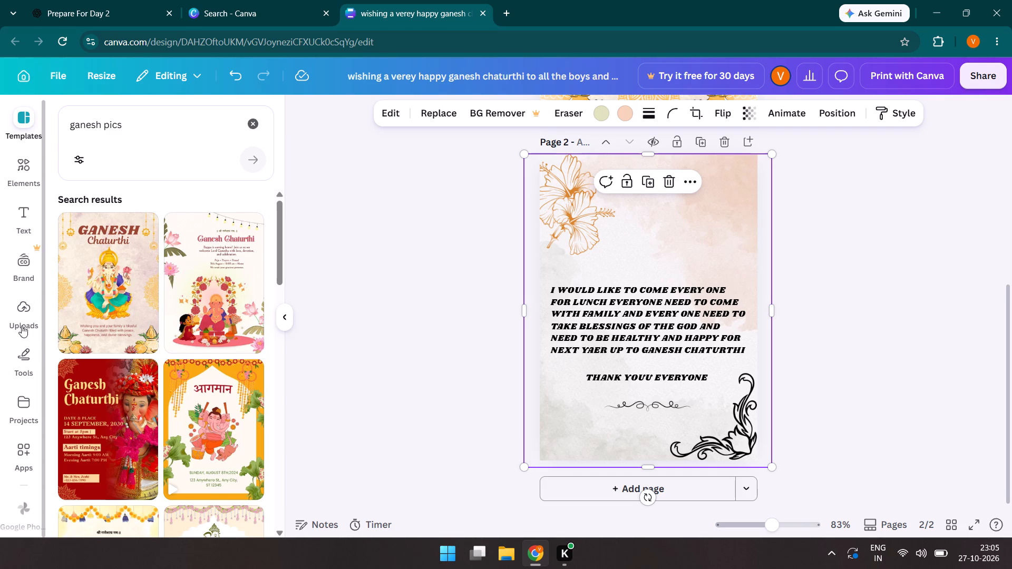
click(27, 166)
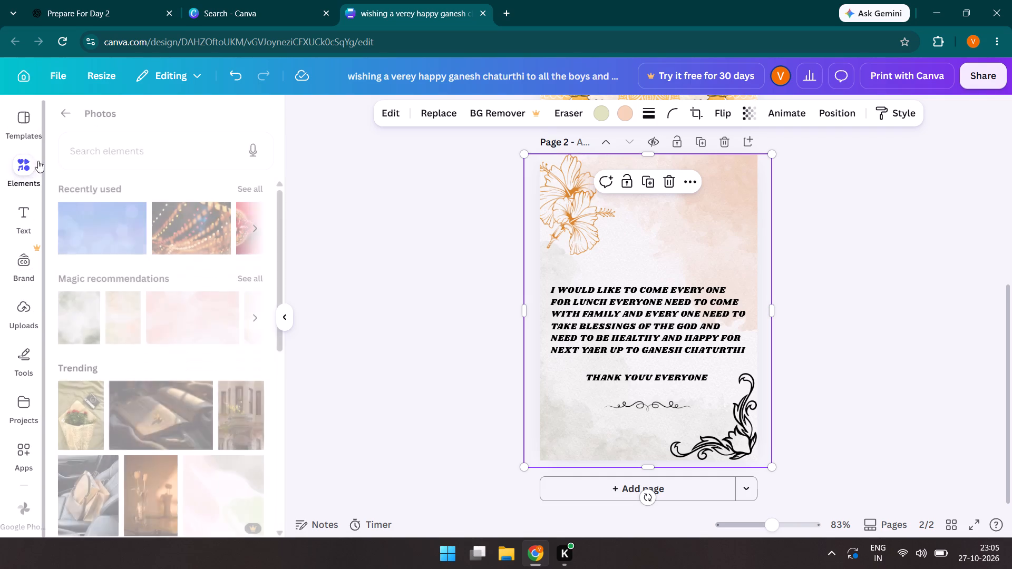
click(85, 154)
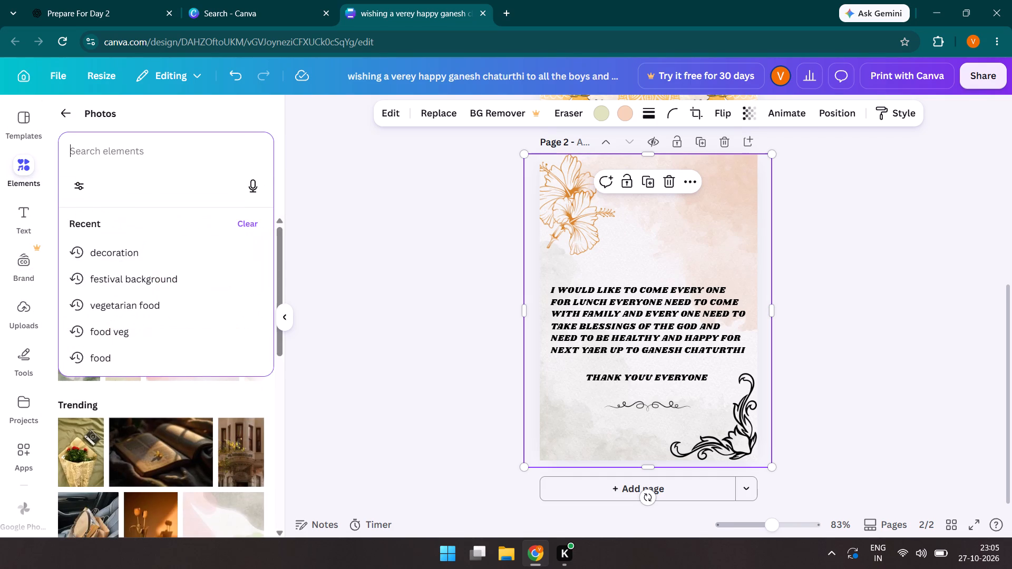
text(festival needed stuff)
key(Return)
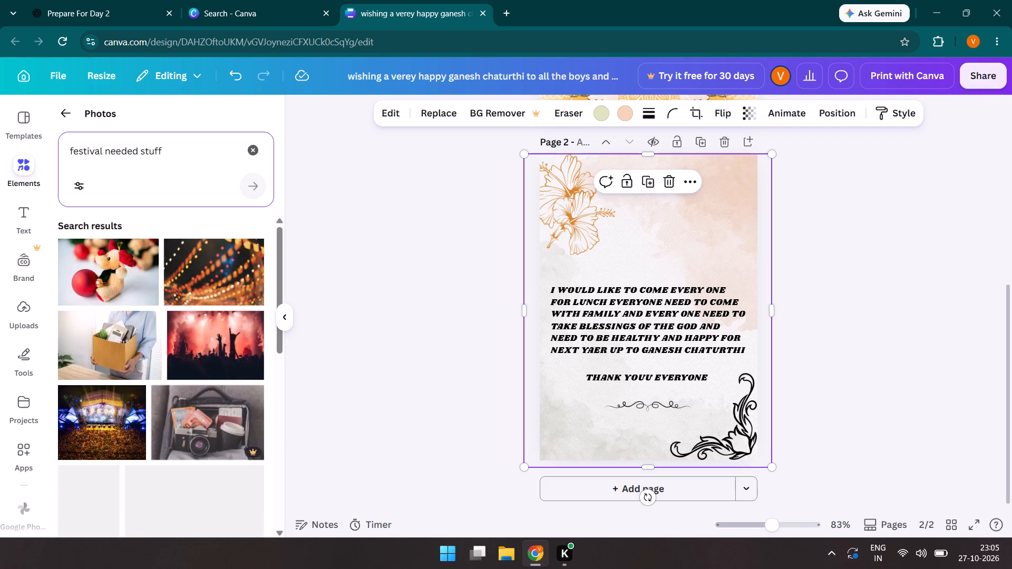
scroll(108, 327, down, 3)
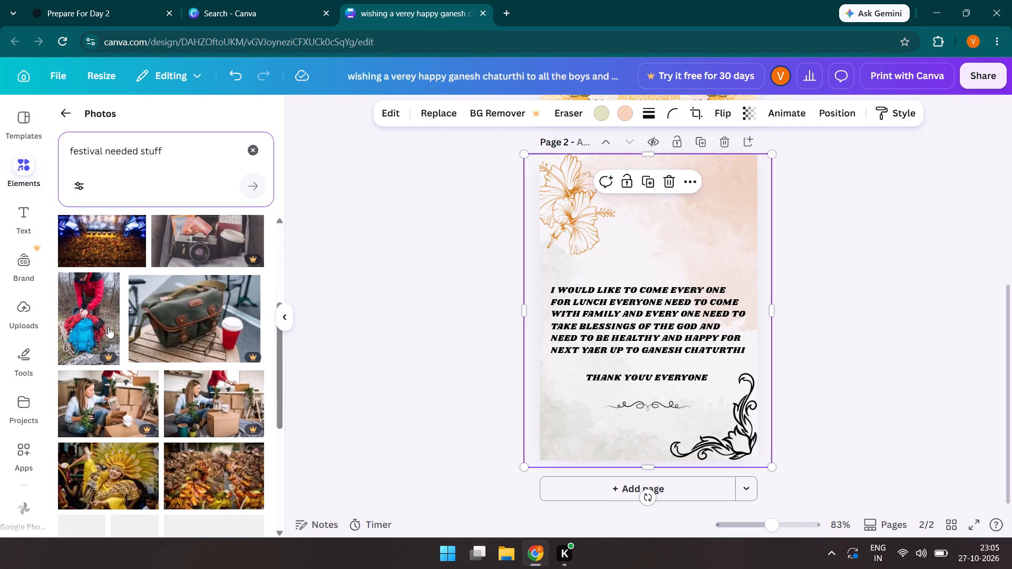
scroll(108, 327, down, 4)
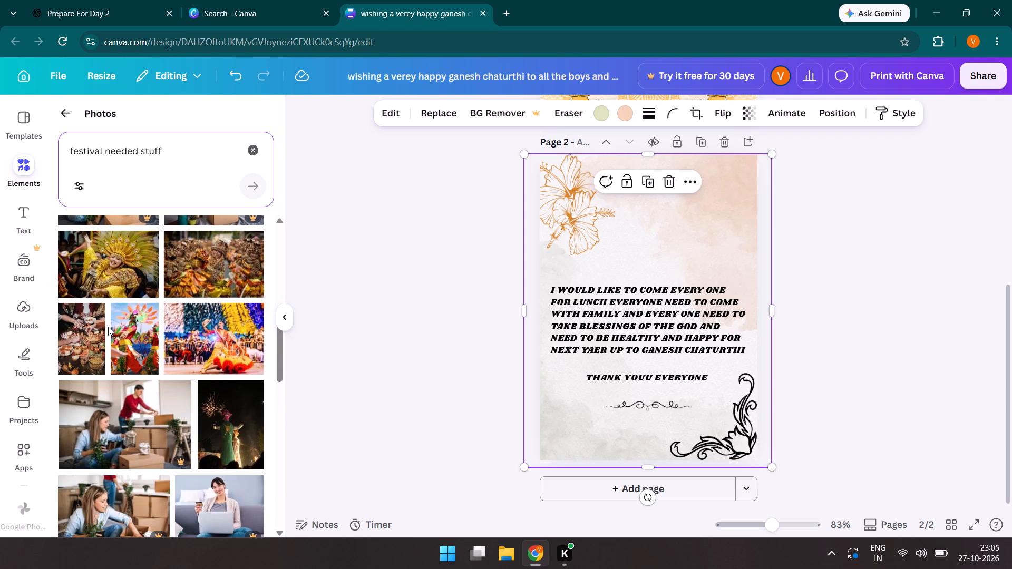
scroll(108, 327, down, 8)
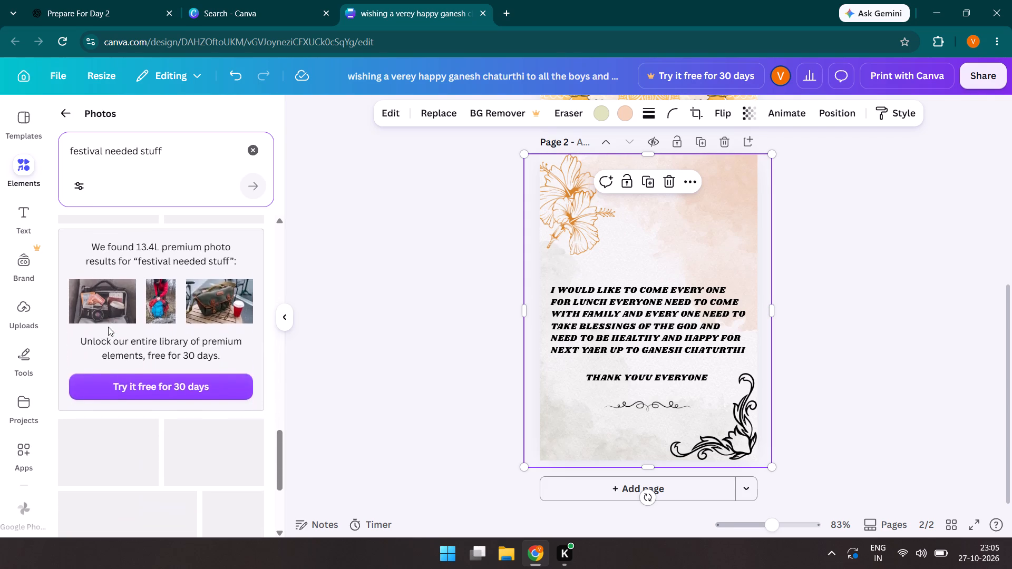
scroll(108, 327, down, 3)
scroll(108, 327, up, 5)
scroll(108, 327, down, 2)
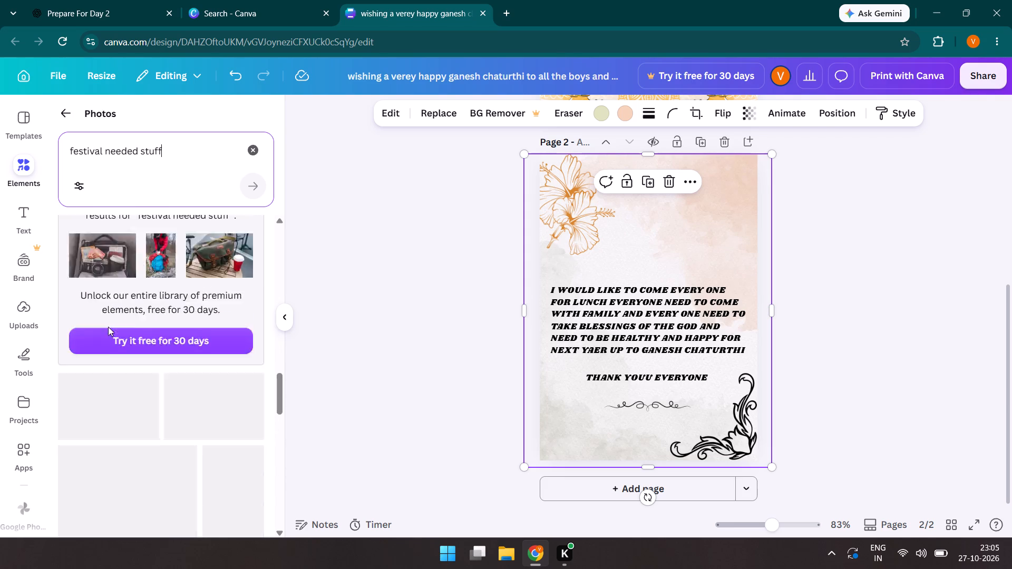
scroll(108, 327, down, 2)
scroll(108, 327, up, 3)
scroll(108, 327, down, 2)
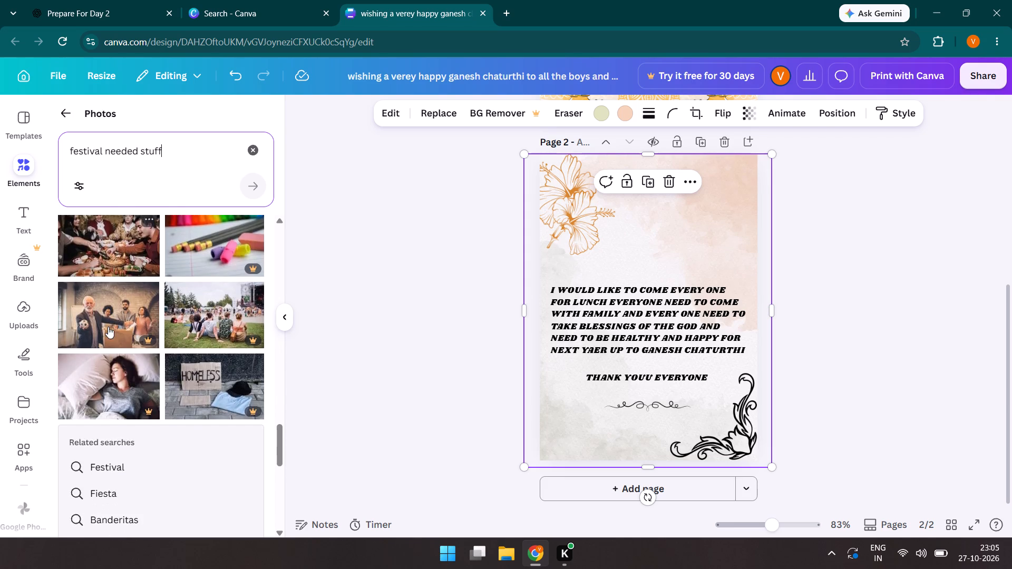
scroll(108, 327, down, 7)
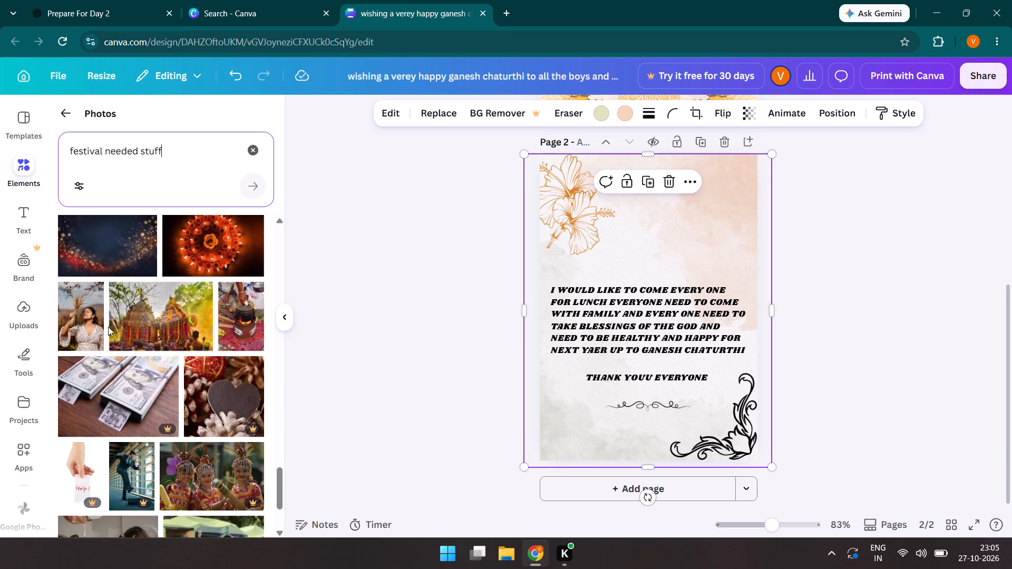
scroll(108, 327, down, 4)
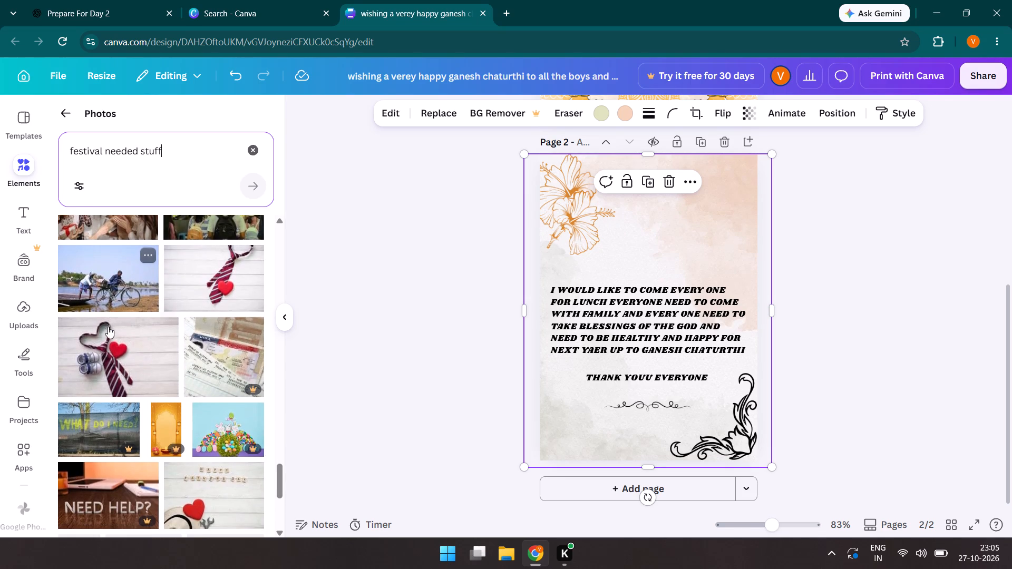
scroll(108, 327, down, 8)
scroll(108, 327, up, 18)
scroll(108, 327, up, 18)
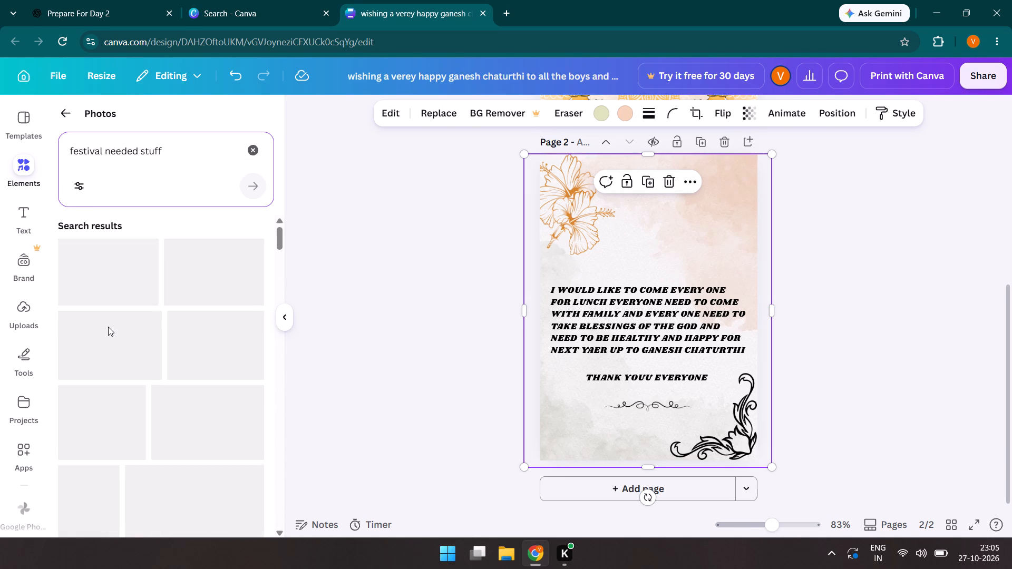
click(364, 389)
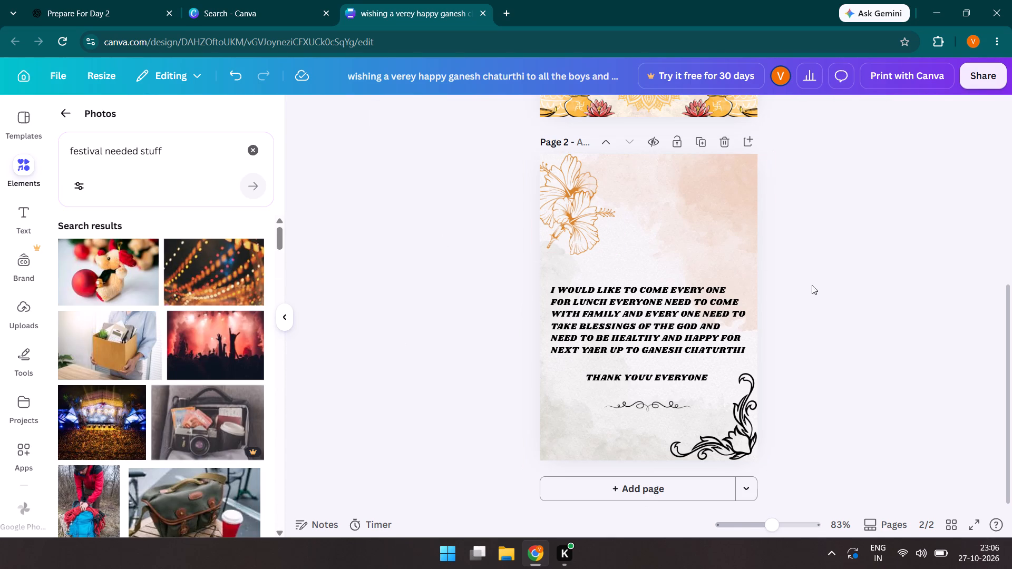
scroll(867, 336, down, 5)
scroll(867, 336, up, 13)
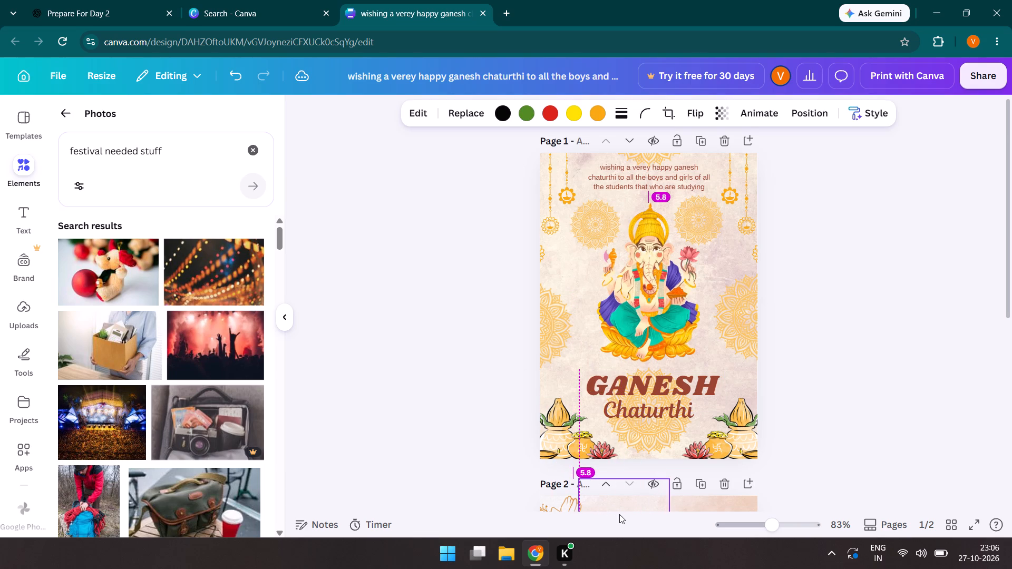
drag(619, 514, 571, 511)
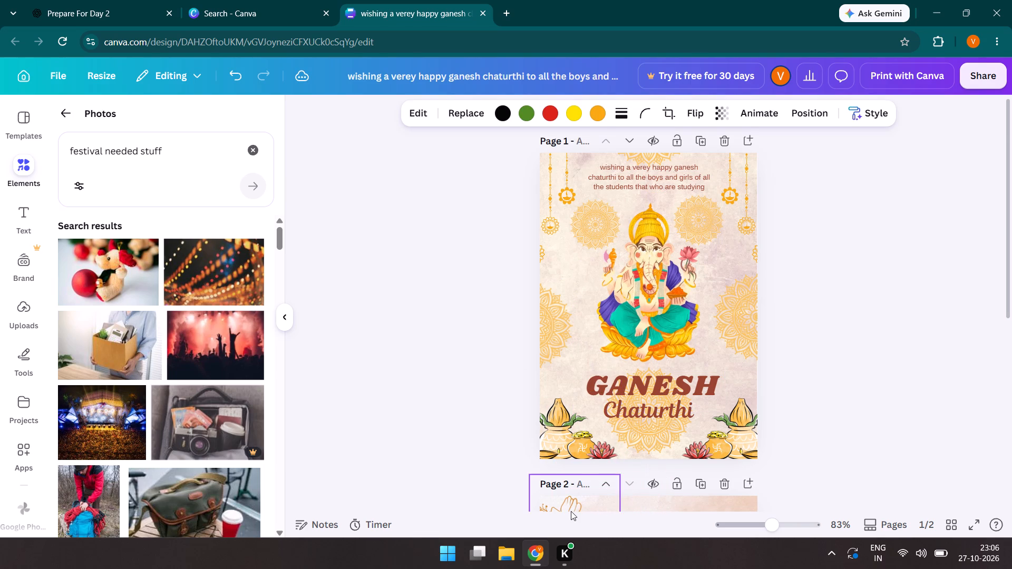
drag(571, 511, 568, 505)
click(568, 505)
scroll(682, 398, down, 3)
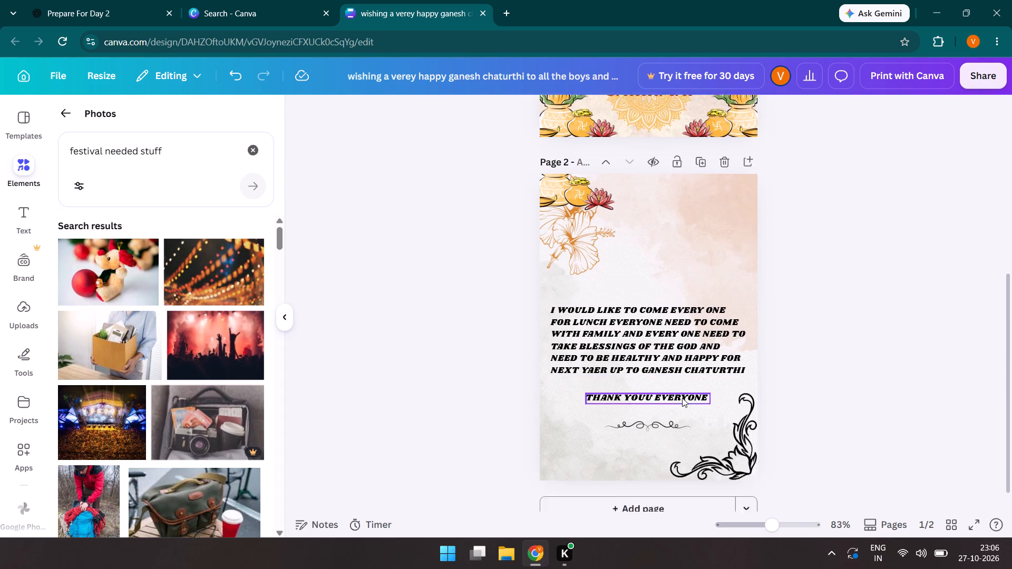
scroll(682, 398, down, 3)
drag(579, 175, 728, 264)
click(468, 292)
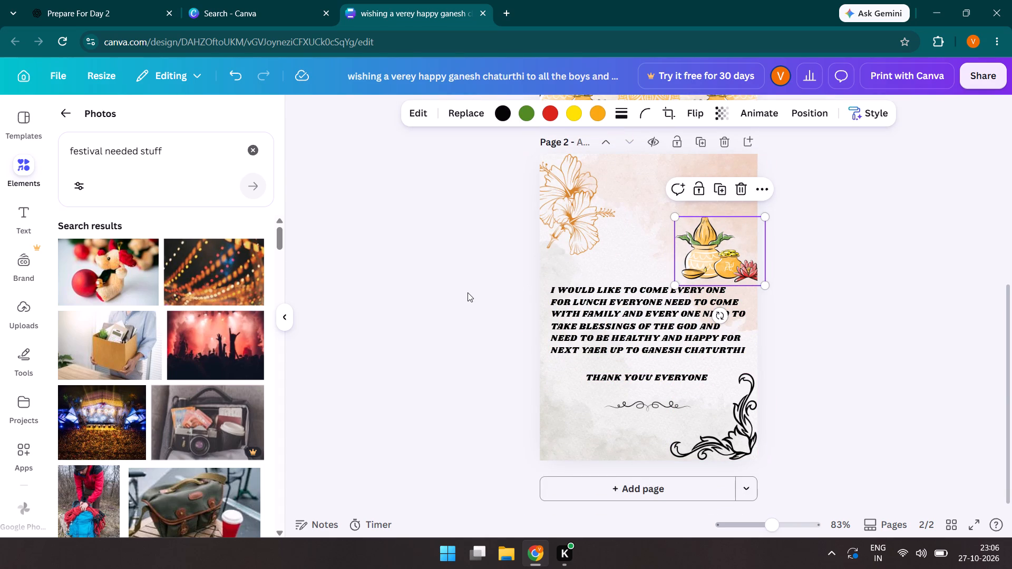
Move the Ganesha illustration from the centre of page 1 down towards the top of page 2.
scroll(642, 222, up, 4)
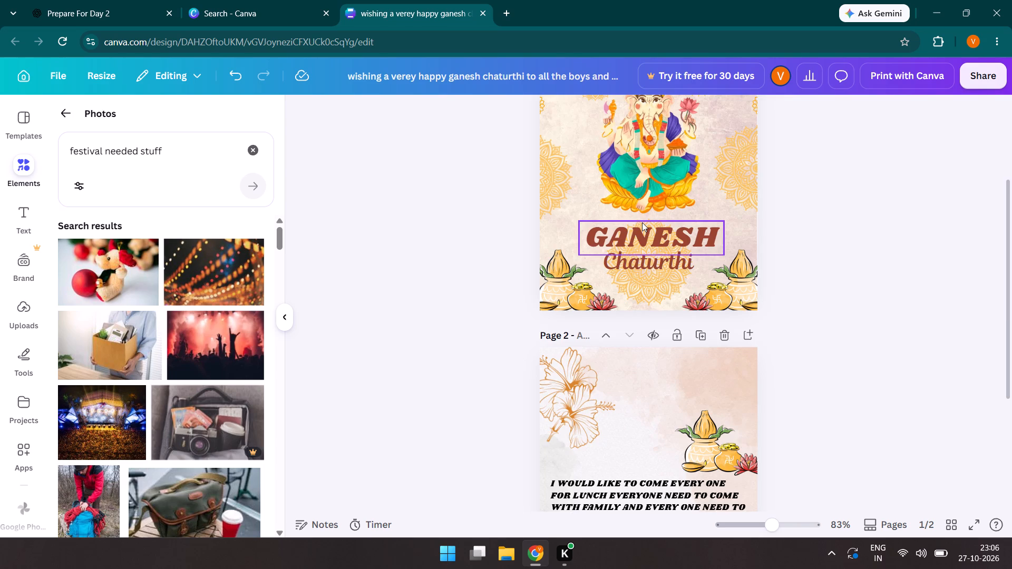
scroll(642, 222, up, 2)
drag(644, 272, 651, 517)
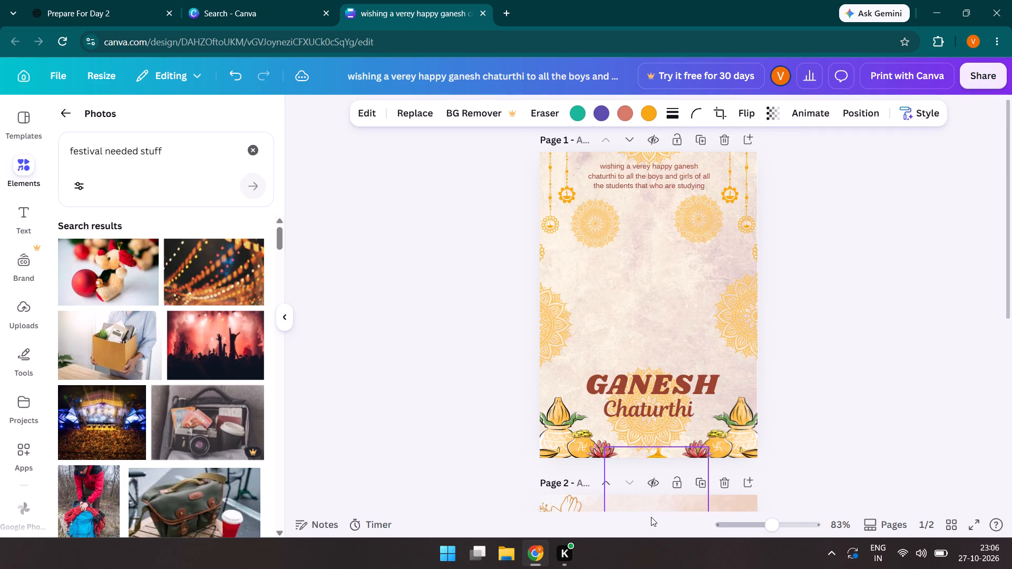
drag(651, 517, 678, 506)
click(678, 506)
scroll(678, 506, down, 2)
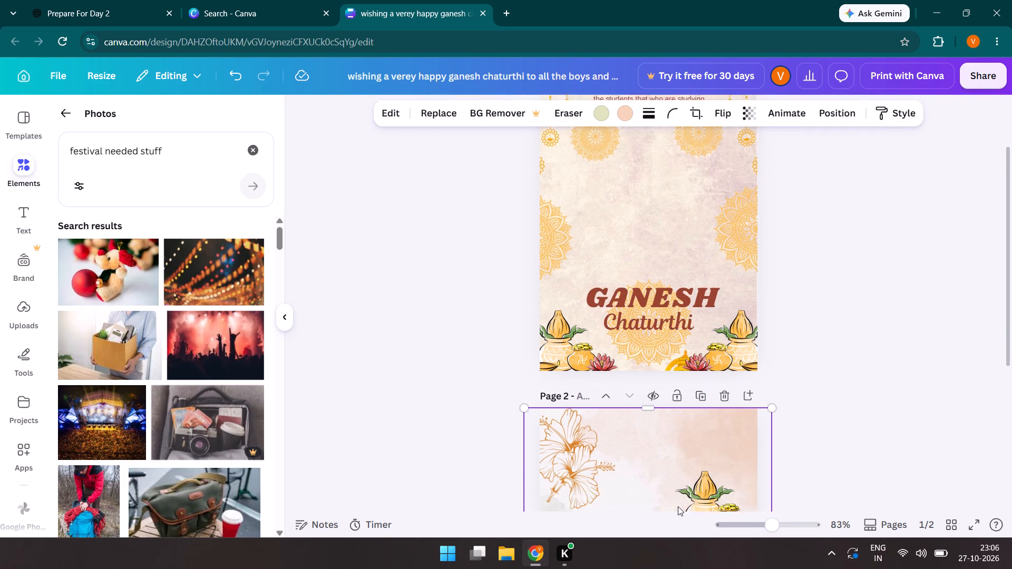
scroll(678, 506, down, 2)
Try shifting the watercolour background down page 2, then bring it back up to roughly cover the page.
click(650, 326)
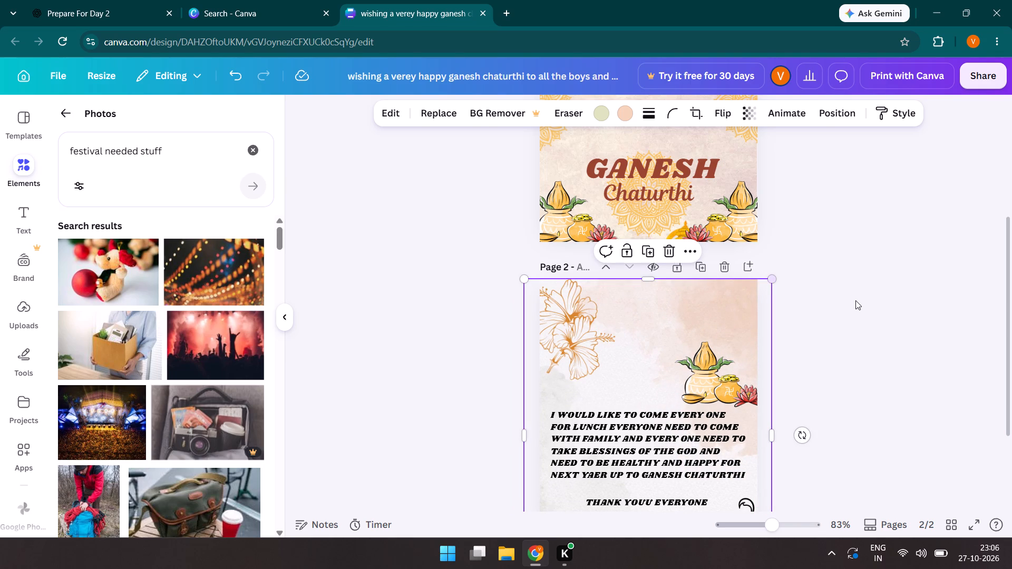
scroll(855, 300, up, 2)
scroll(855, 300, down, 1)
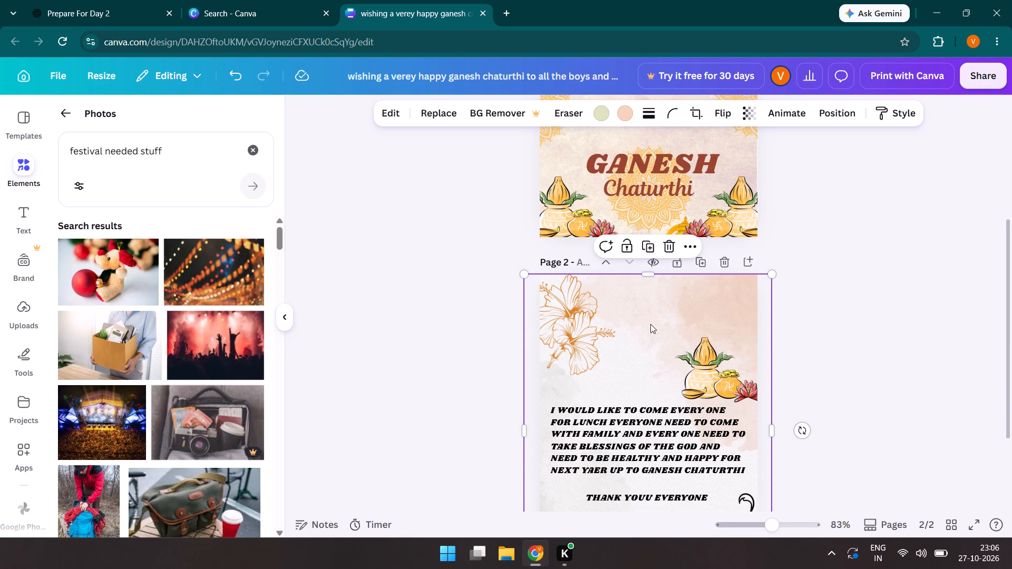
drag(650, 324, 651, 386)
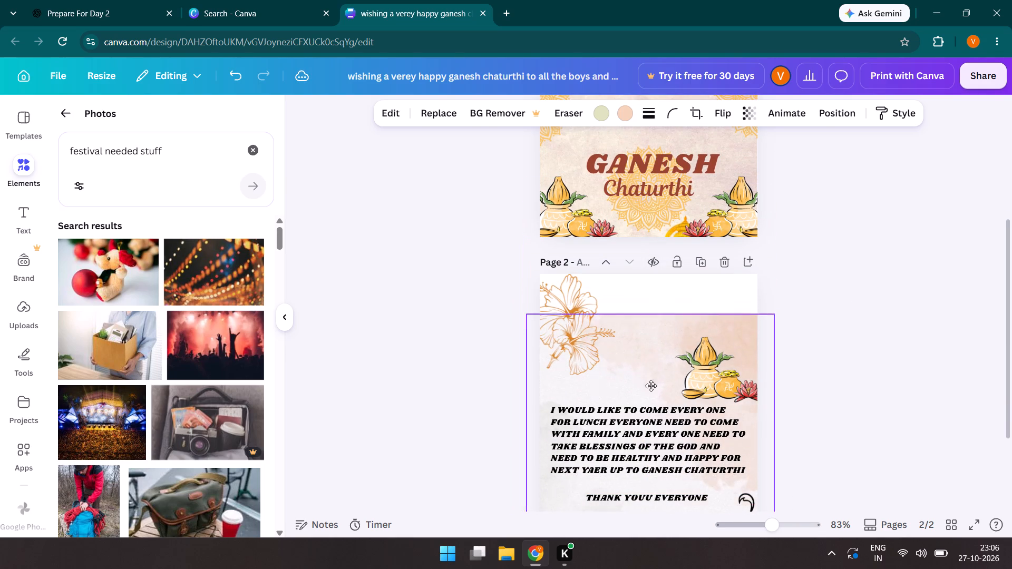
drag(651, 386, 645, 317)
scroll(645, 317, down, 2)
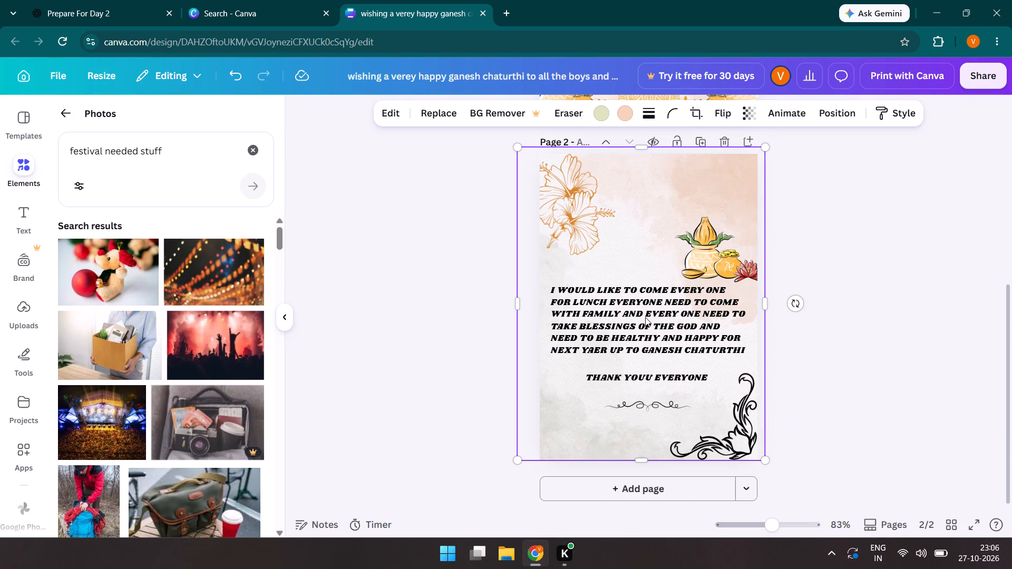
Move the GANESH heading up to the empty middle of page 1 and place Chaturthi centred directly beneath it.
scroll(645, 317, down, 2)
click(858, 332)
scroll(858, 332, up, 4)
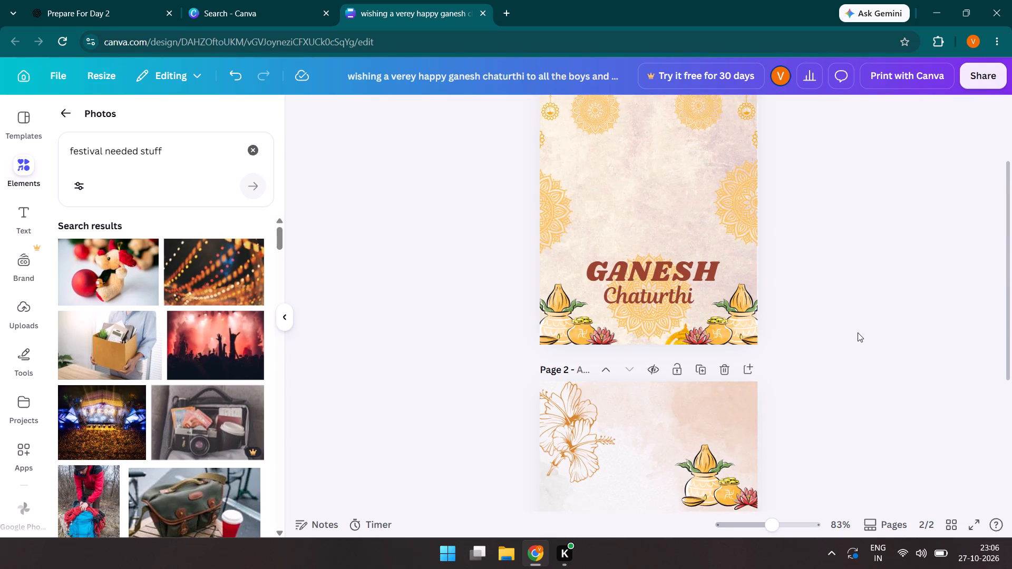
scroll(858, 332, up, 3)
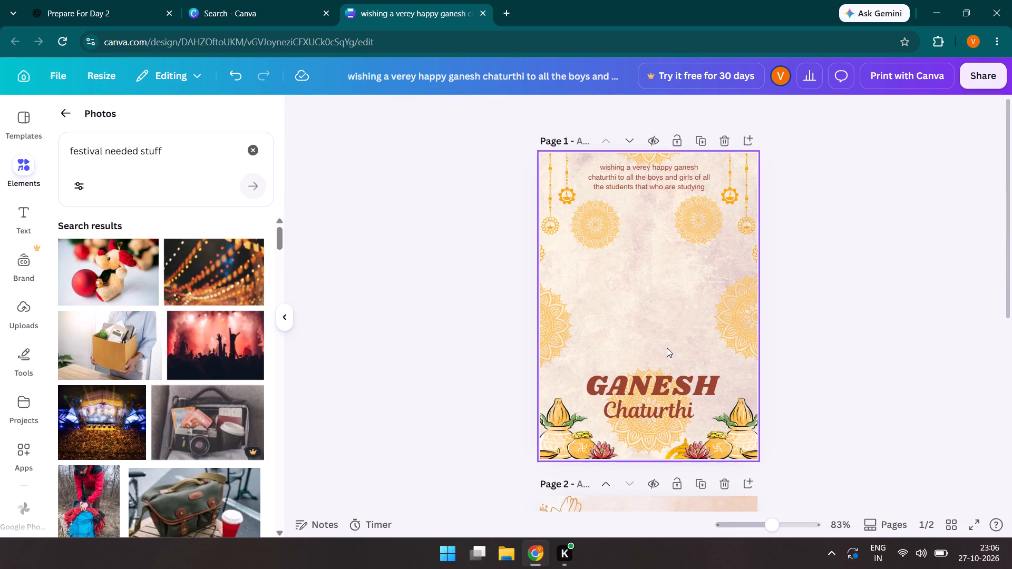
drag(658, 388, 651, 292)
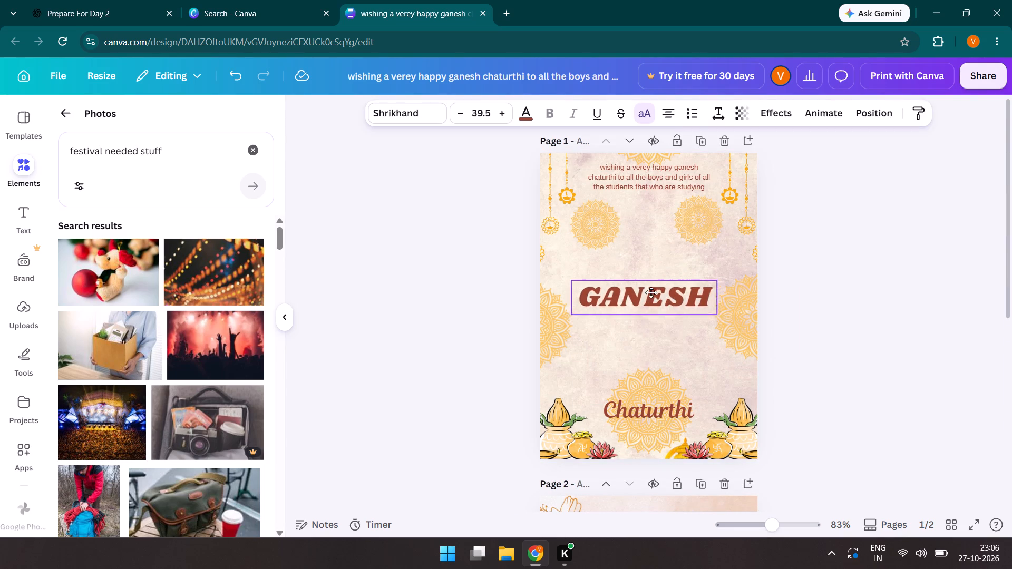
drag(651, 292, 661, 280)
drag(661, 280, 653, 296)
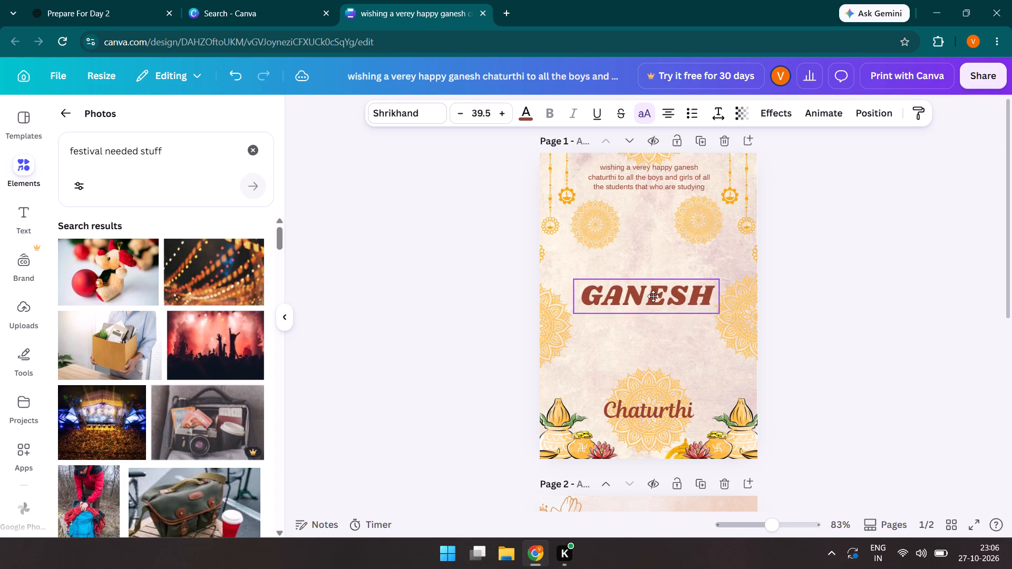
drag(653, 296, 656, 277)
click(742, 348)
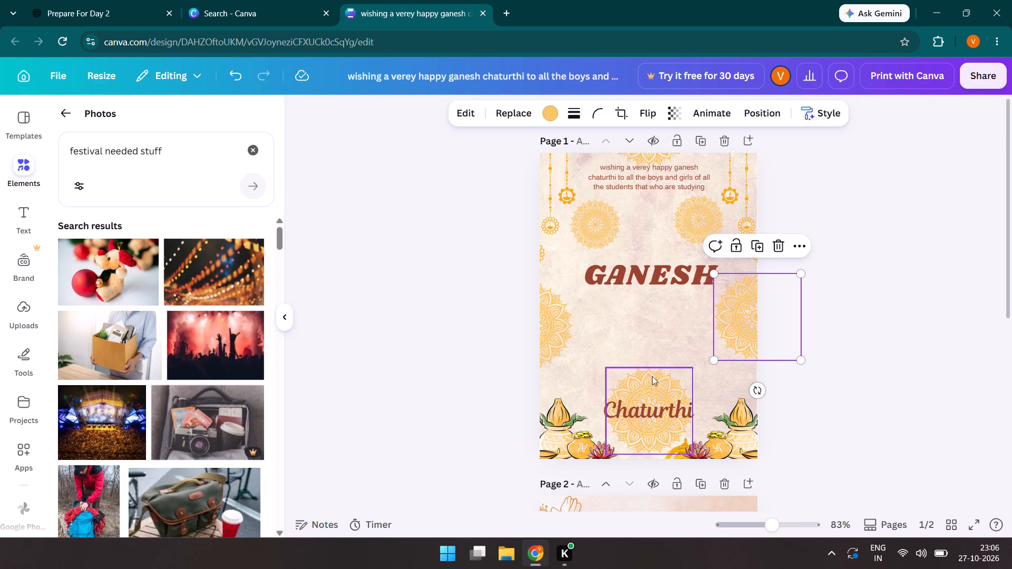
drag(636, 407, 640, 308)
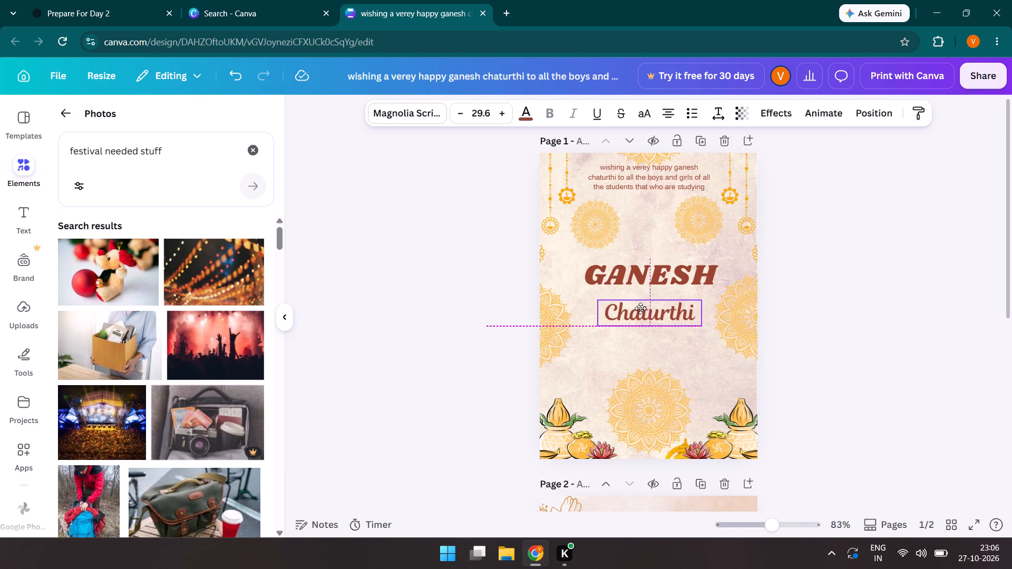
drag(640, 308, 636, 296)
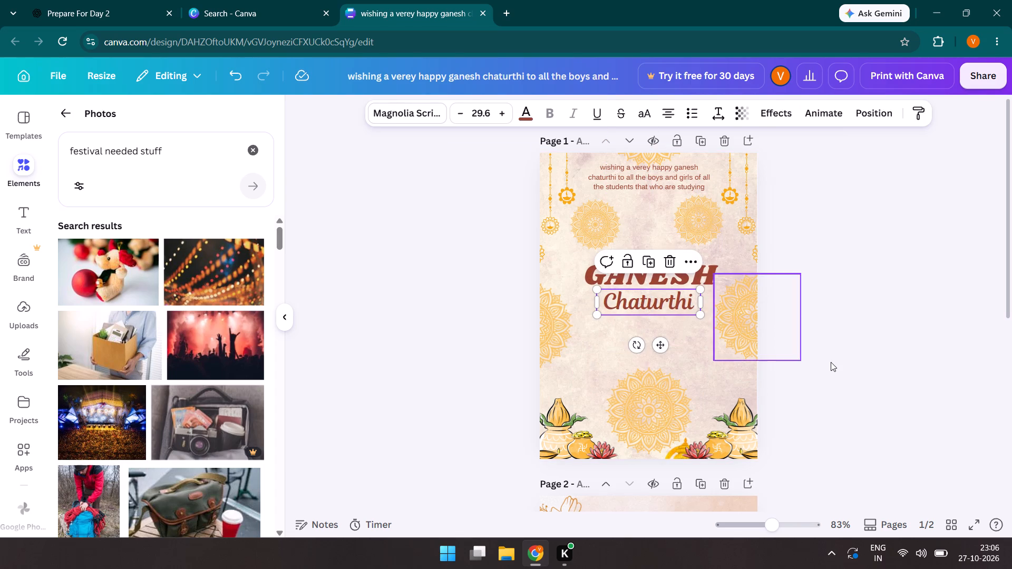
click(831, 362)
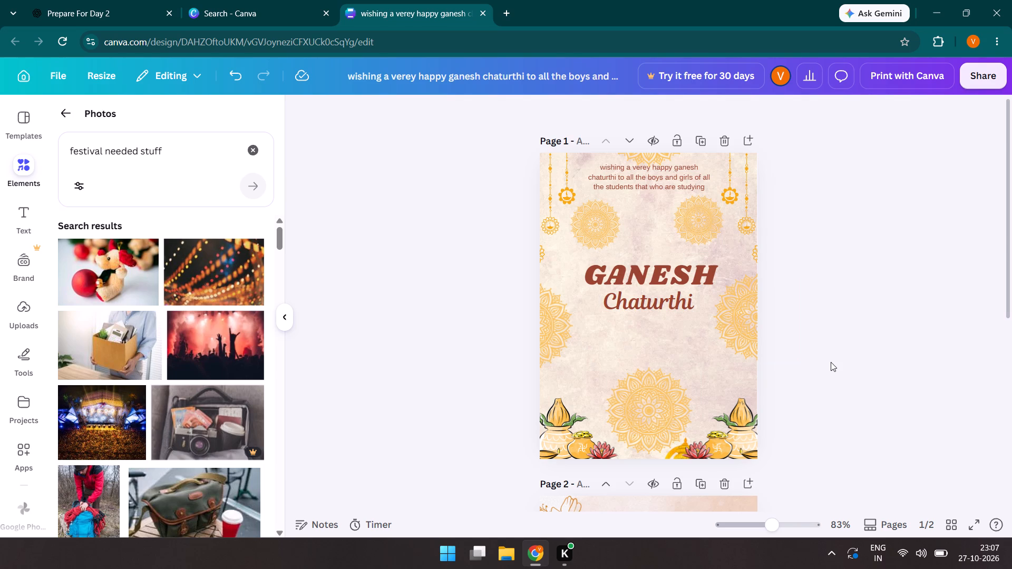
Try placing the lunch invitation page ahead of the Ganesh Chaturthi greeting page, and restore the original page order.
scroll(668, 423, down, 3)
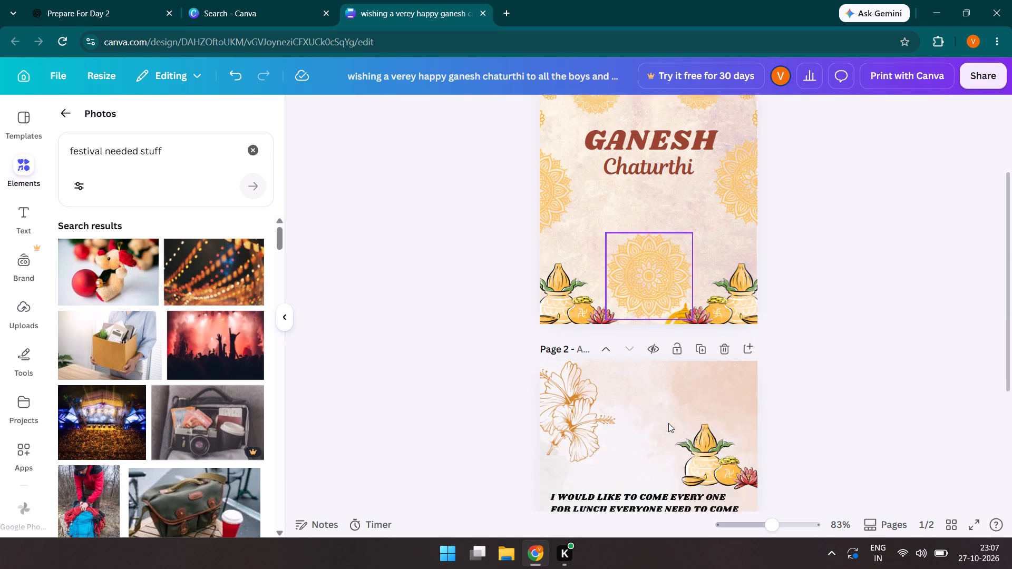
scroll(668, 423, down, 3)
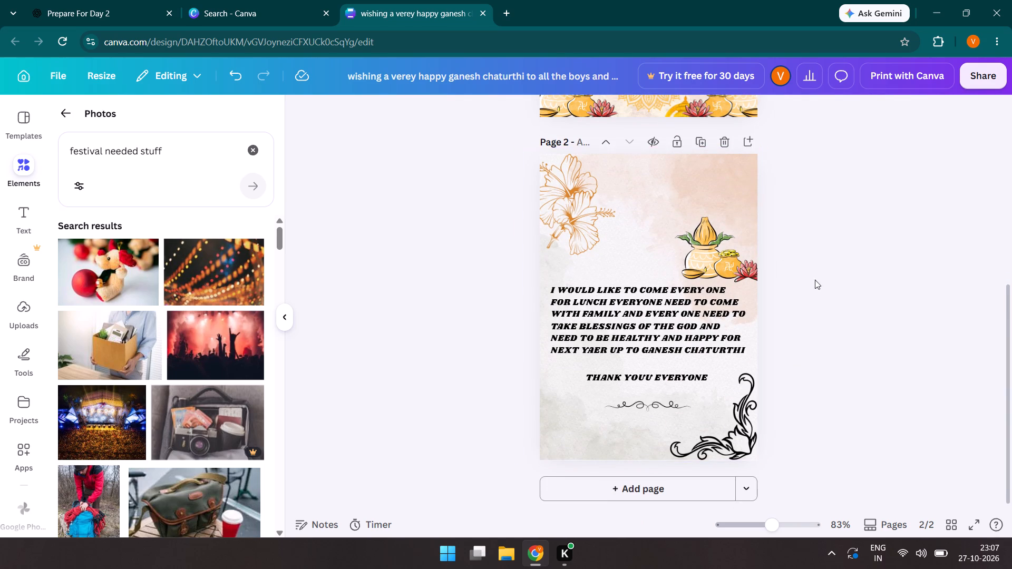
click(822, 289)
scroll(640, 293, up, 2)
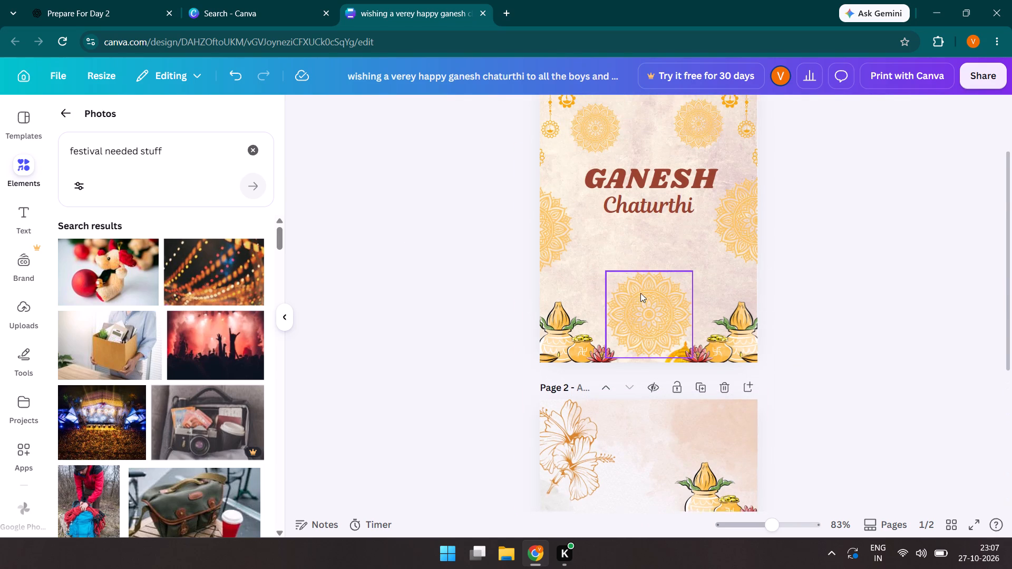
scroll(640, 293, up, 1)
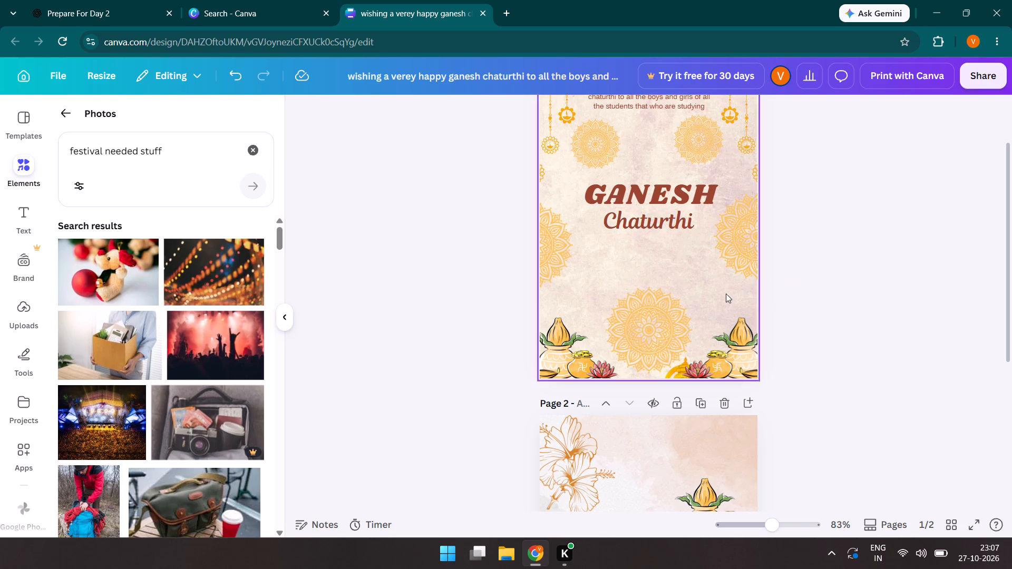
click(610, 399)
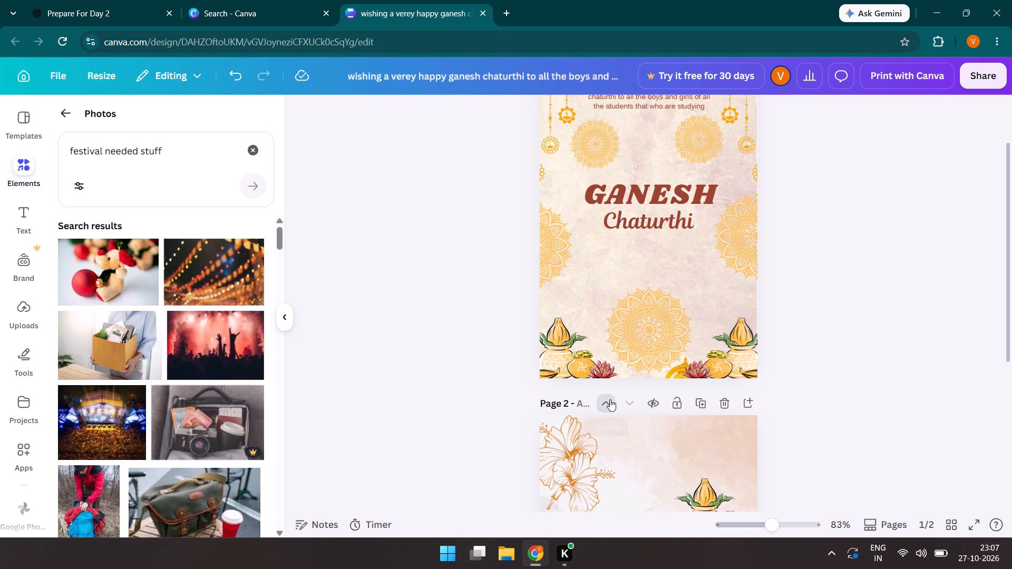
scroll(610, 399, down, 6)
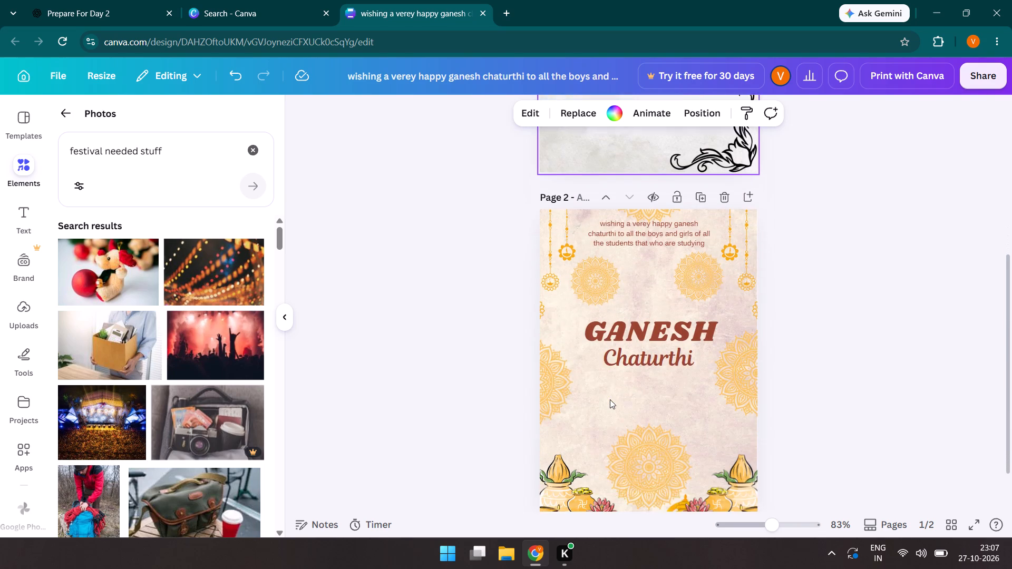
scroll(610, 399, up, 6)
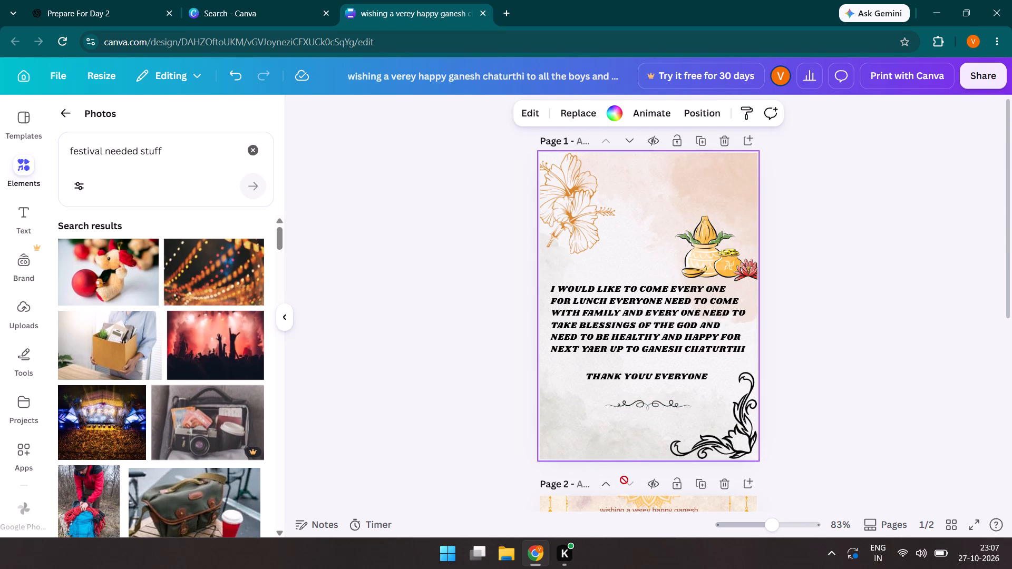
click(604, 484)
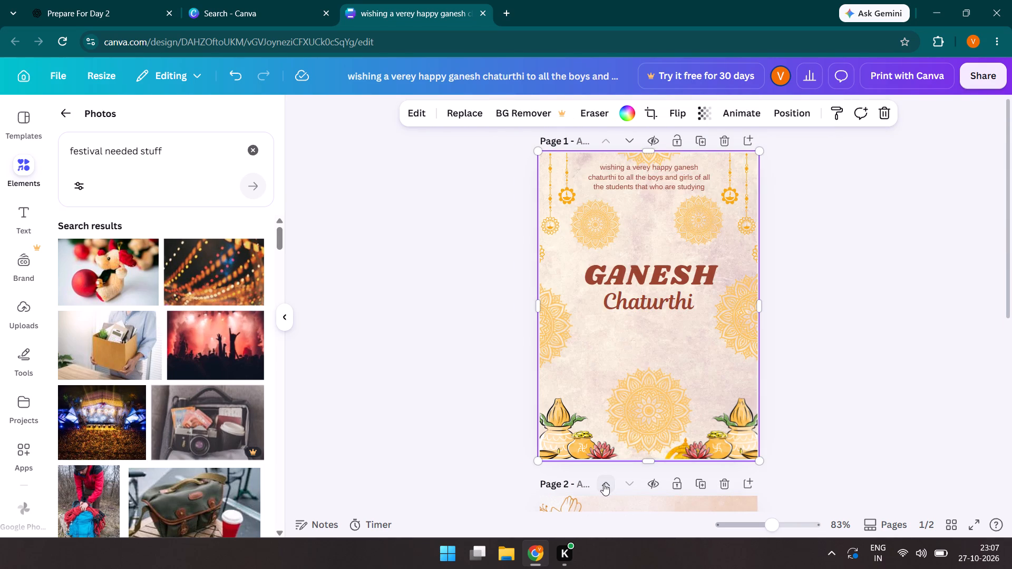
Move the kalash and pots illustration on page 2 from above the lunch message to the page's lower-left corner.
scroll(620, 355, up, 6)
scroll(620, 355, down, 6)
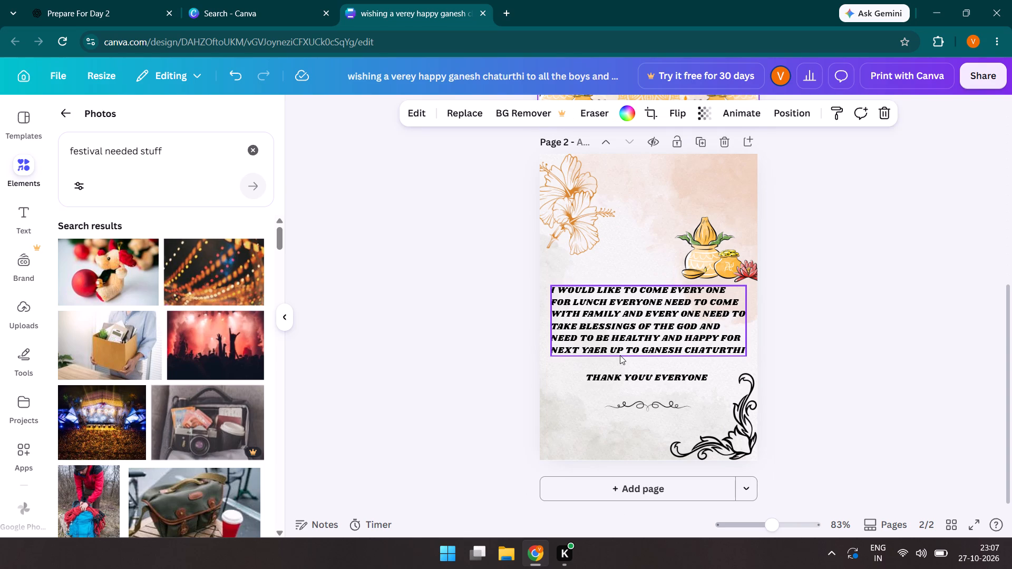
click(801, 308)
drag(719, 252, 664, 312)
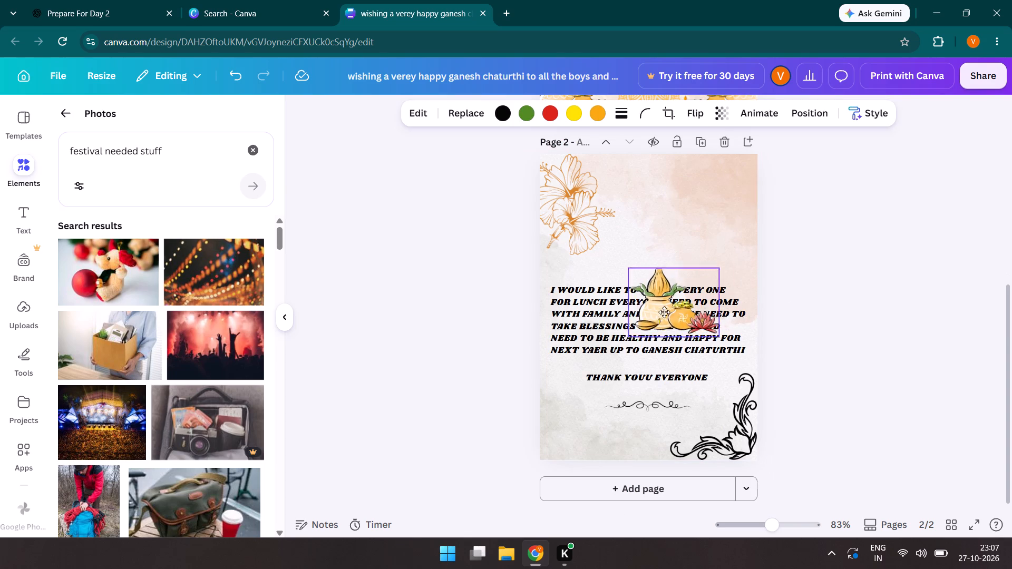
drag(664, 312, 577, 467)
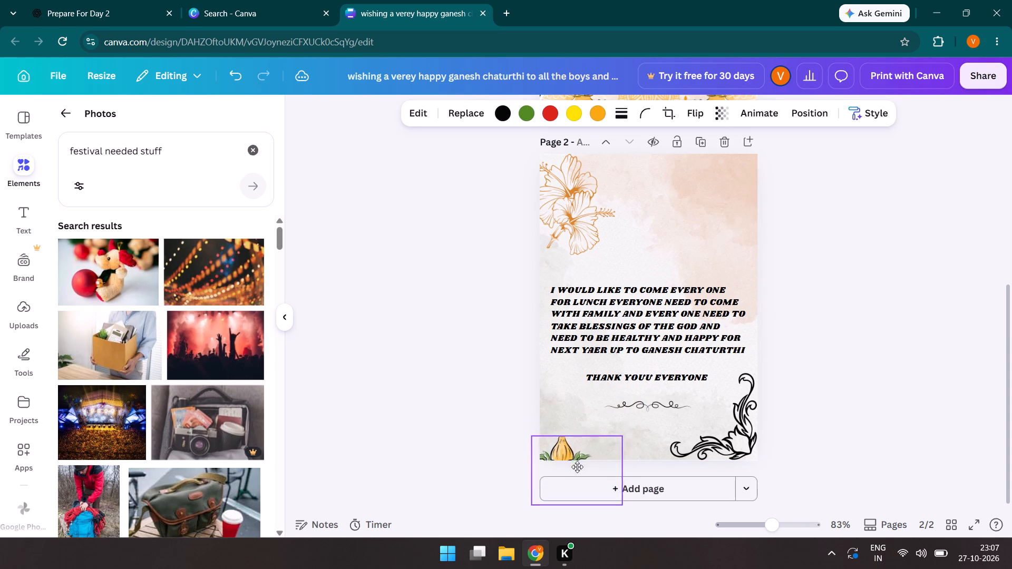
drag(577, 467, 581, 428)
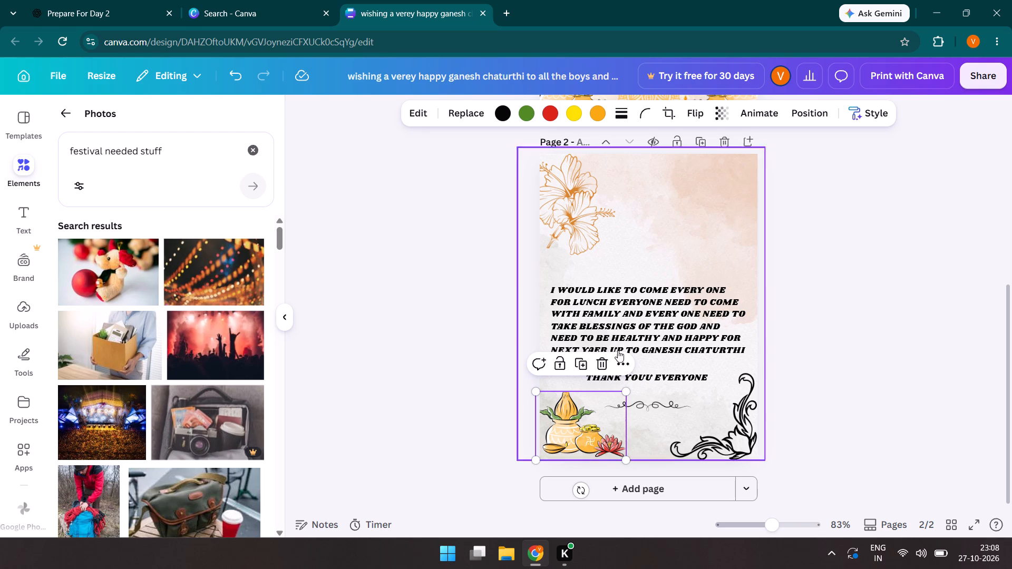
click(887, 409)
Check the design's save status.
scroll(887, 409, up, 10)
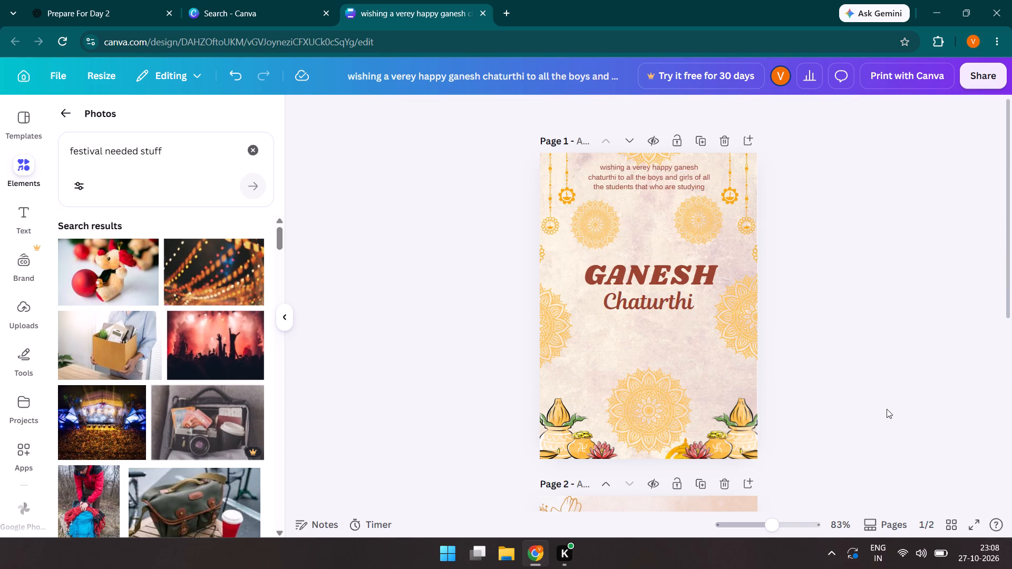
scroll(887, 409, up, 7)
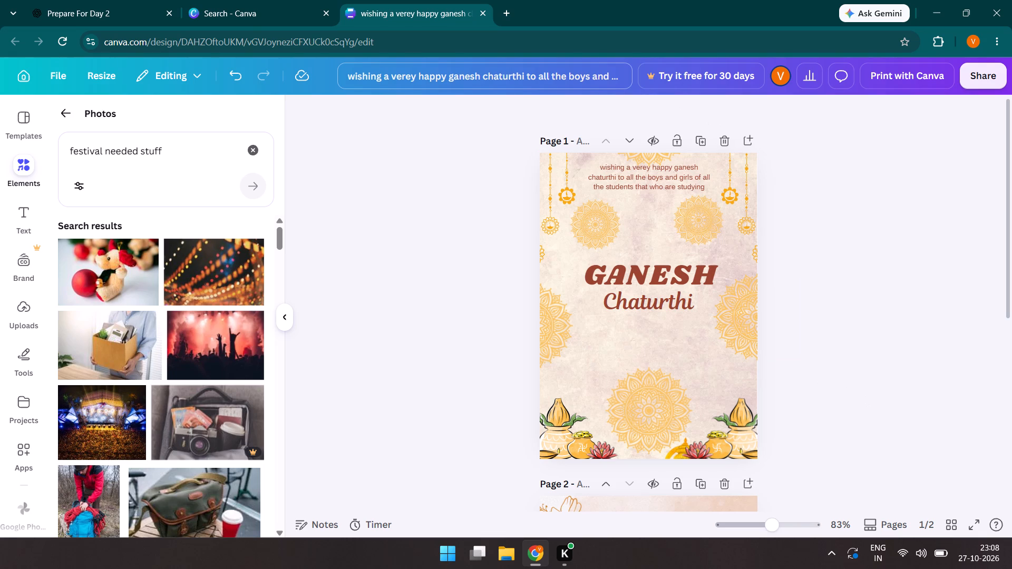
click(298, 70)
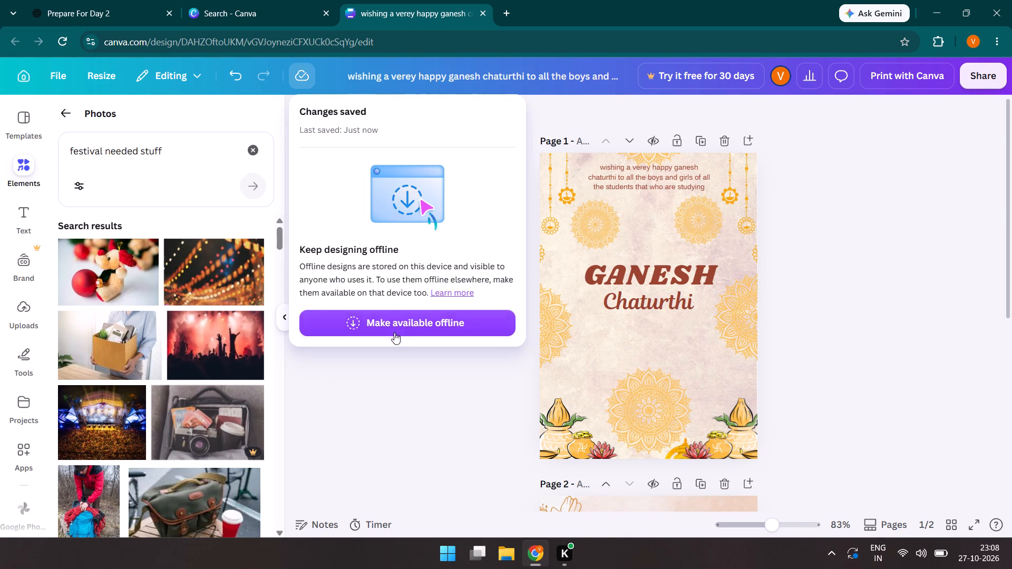
click(402, 419)
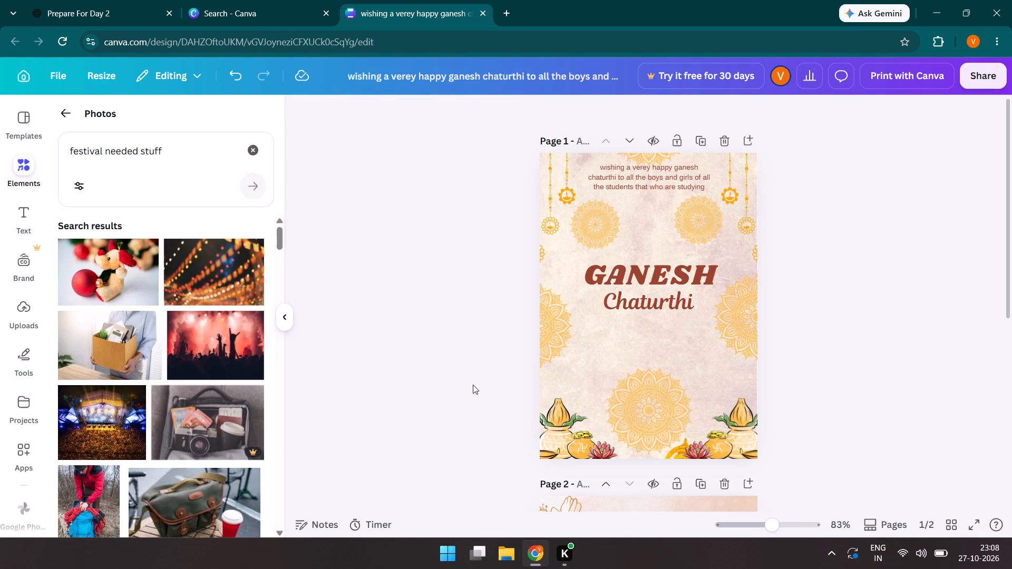
Lock both page 1 and page 2 of the invitation.
scroll(668, 381, down, 8)
scroll(668, 381, up, 3)
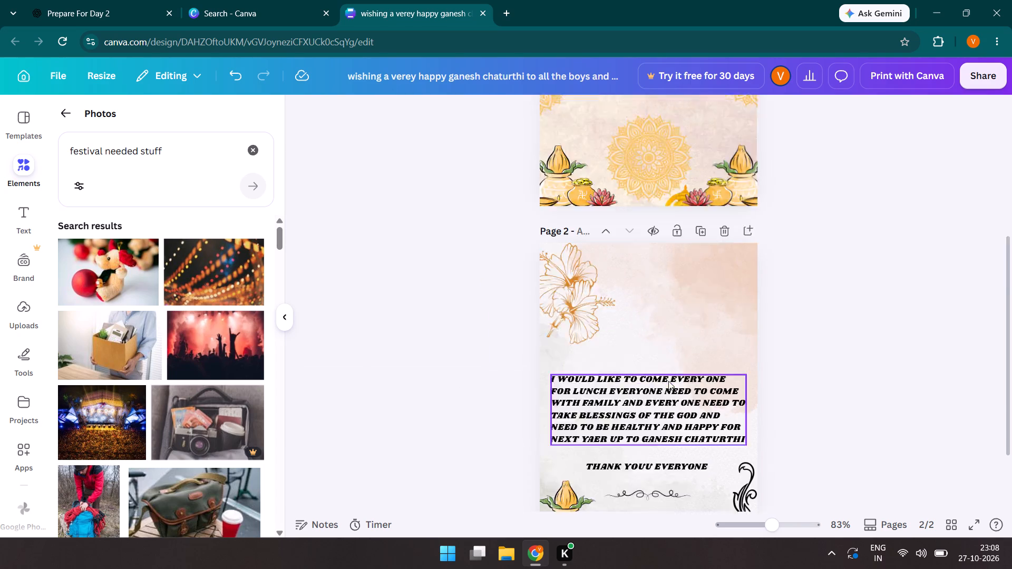
scroll(668, 381, up, 4)
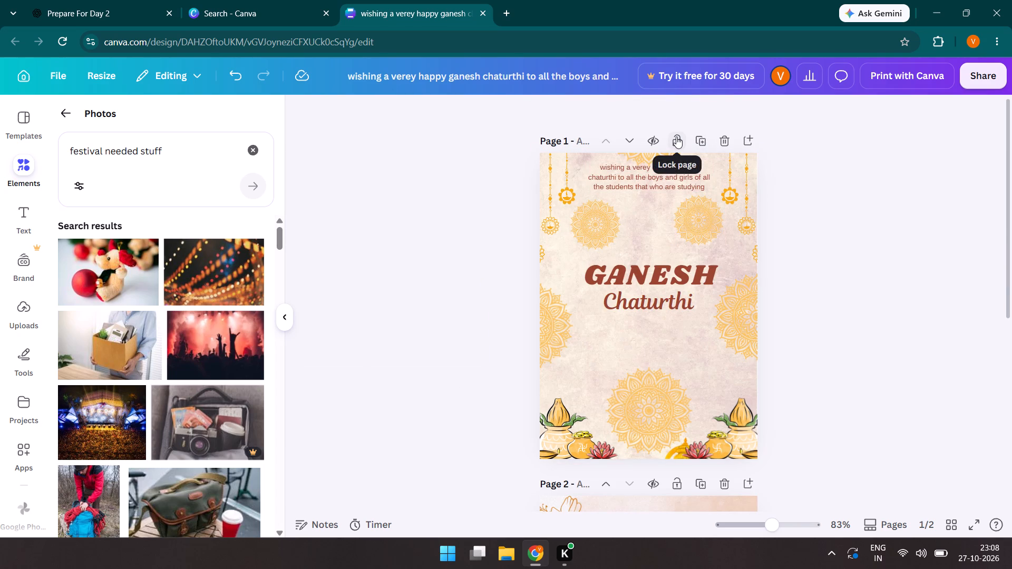
click(676, 136)
scroll(798, 245, down, 2)
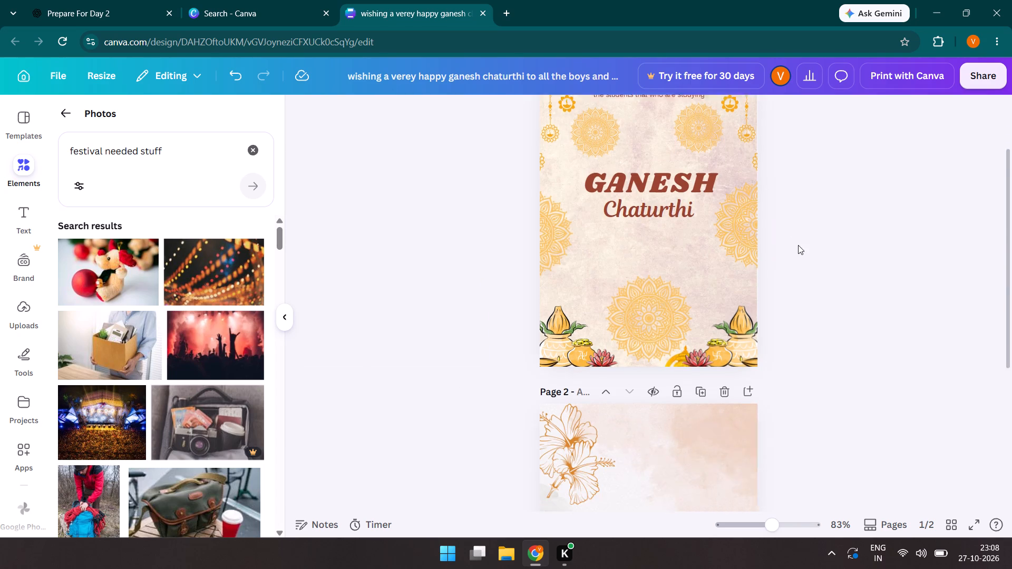
scroll(798, 245, down, 3)
click(669, 185)
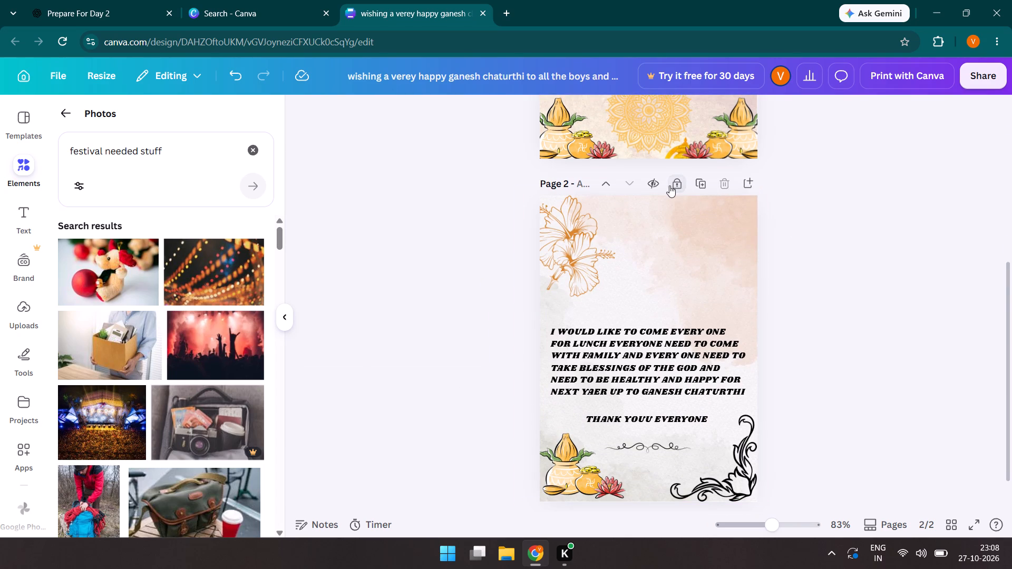
scroll(804, 309, down, 7)
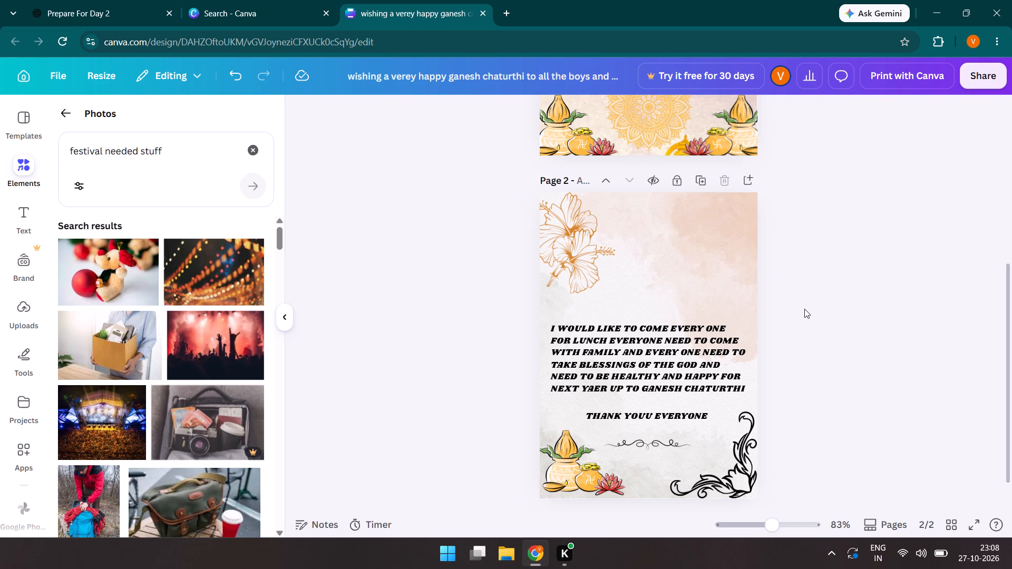
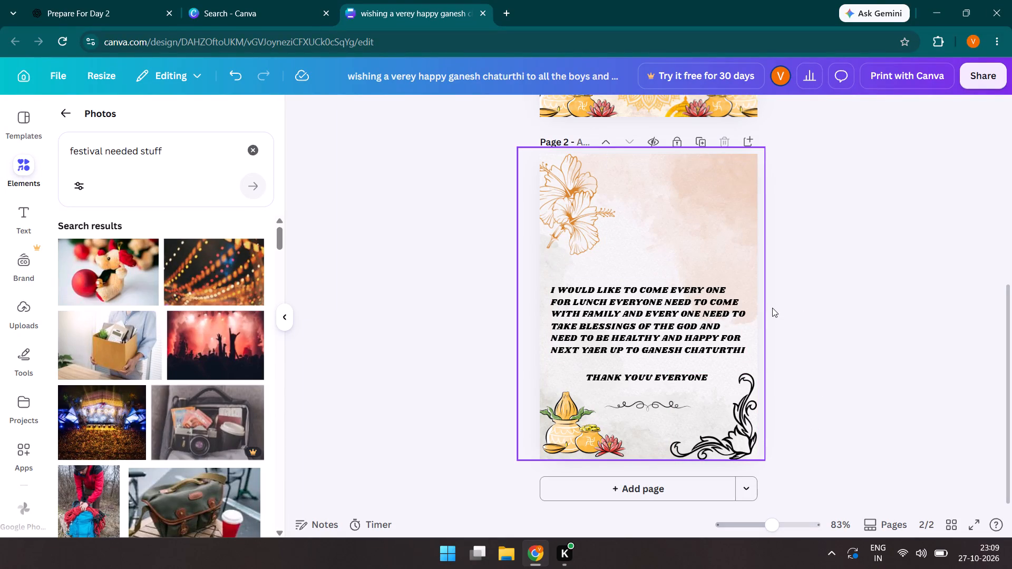
Test the lock on page 1 by trying to move the "Chaturthi" text downward.
scroll(582, 239, down, 4)
scroll(582, 239, up, 5)
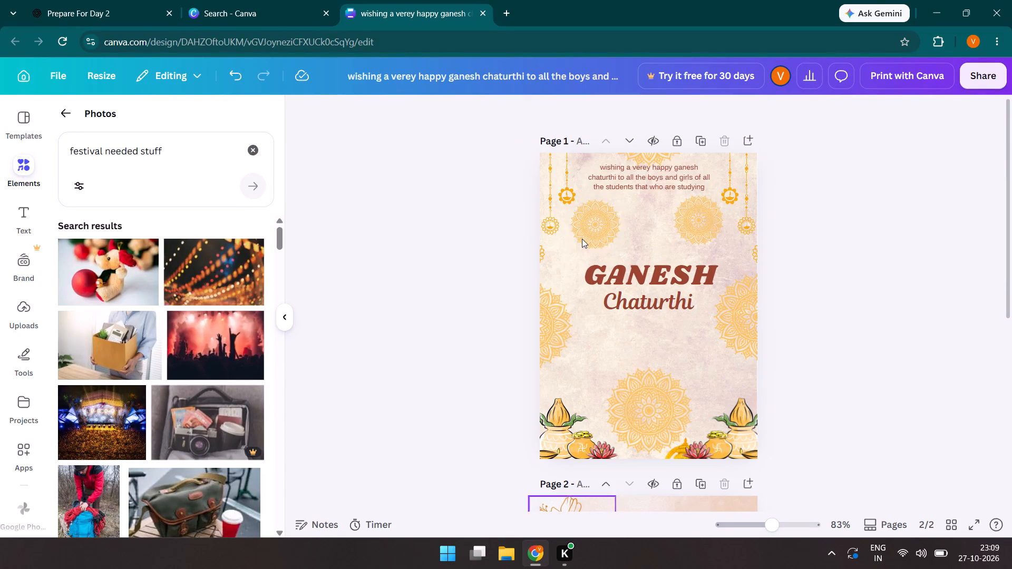
scroll(582, 239, up, 7)
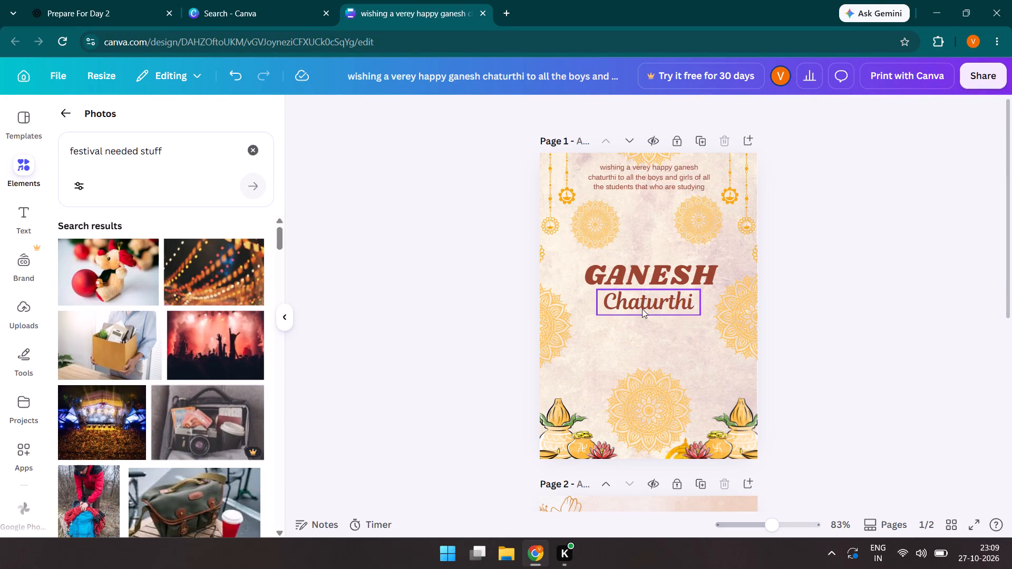
drag(642, 309, 644, 319)
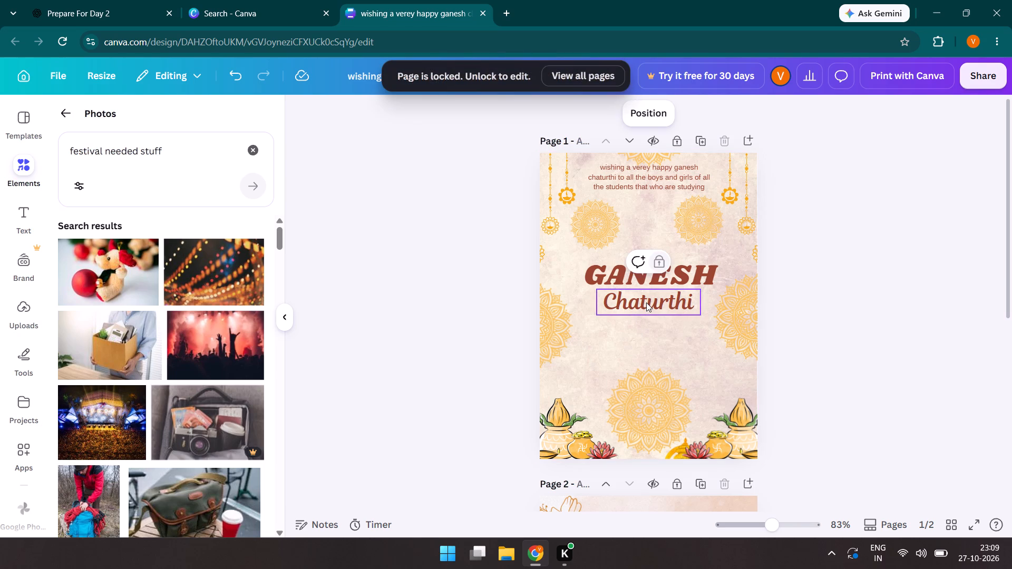
drag(646, 302, 657, 330)
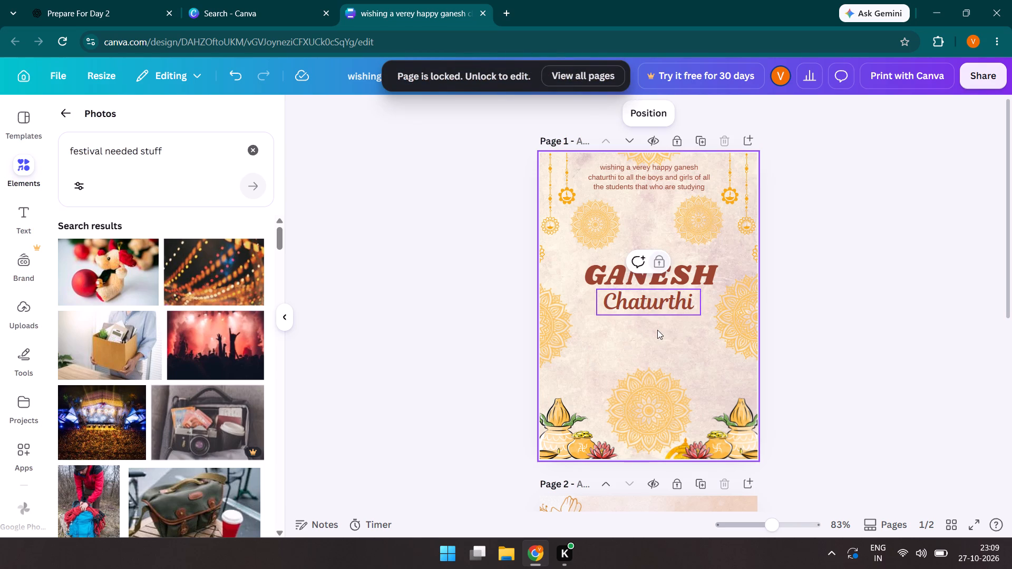
click(657, 330)
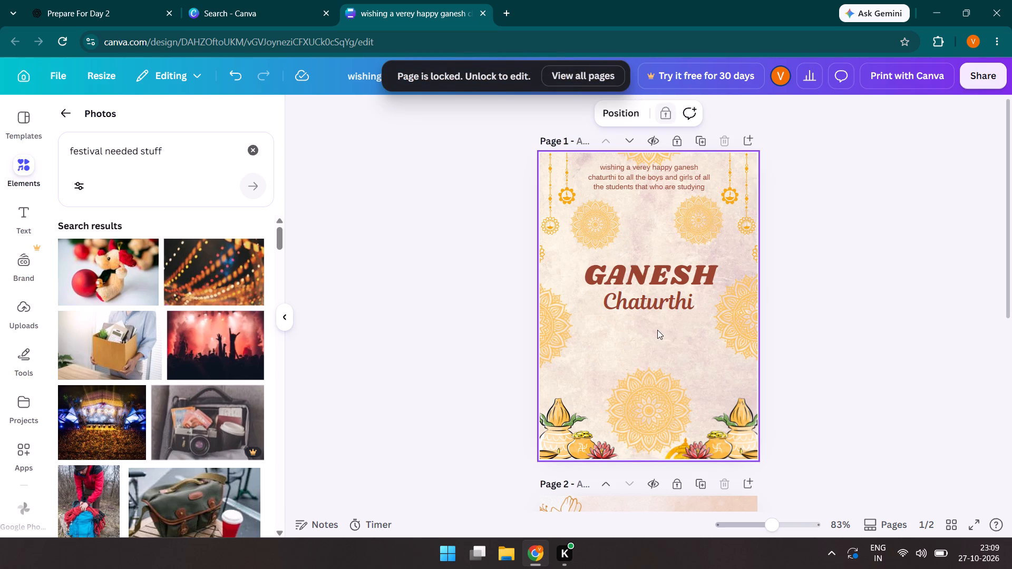
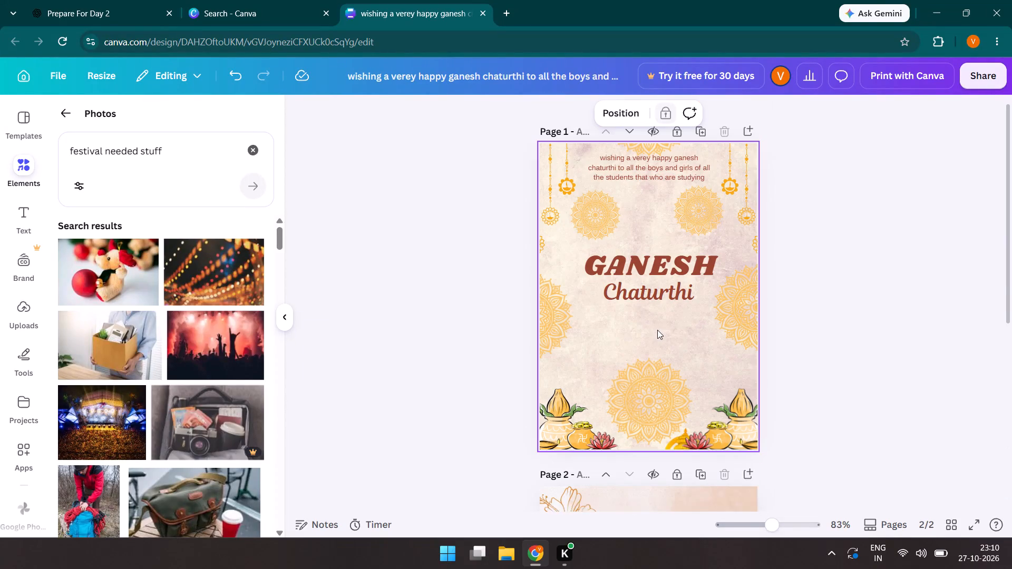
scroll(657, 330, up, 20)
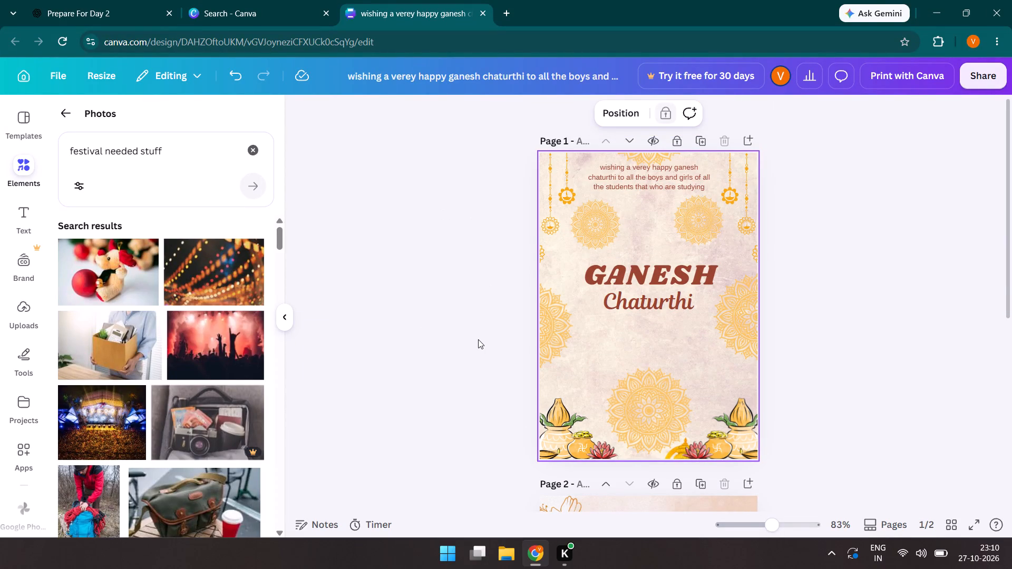
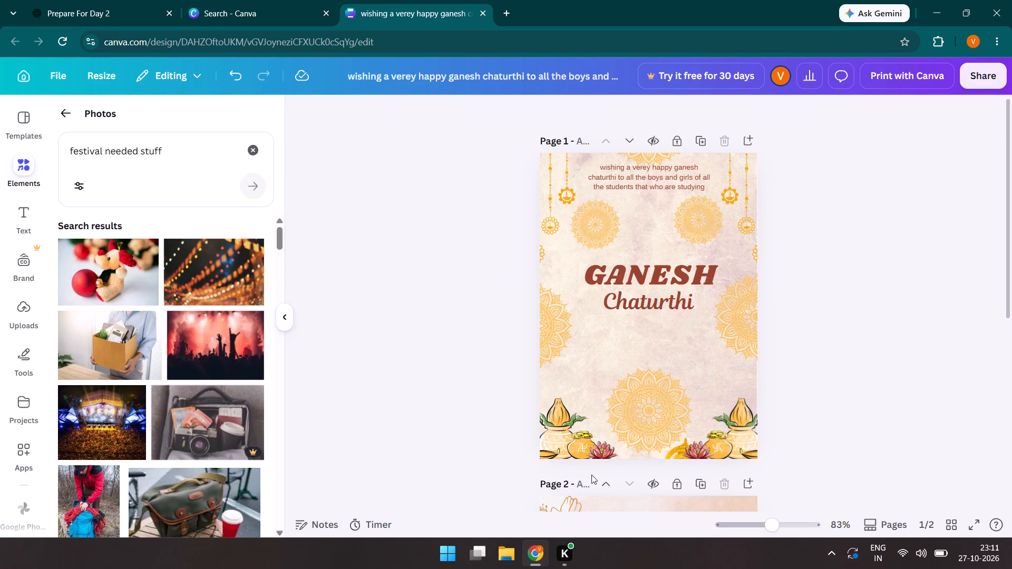
Close the Ganesh Chaturthi invitation design and the Canva template search page.
click(484, 14)
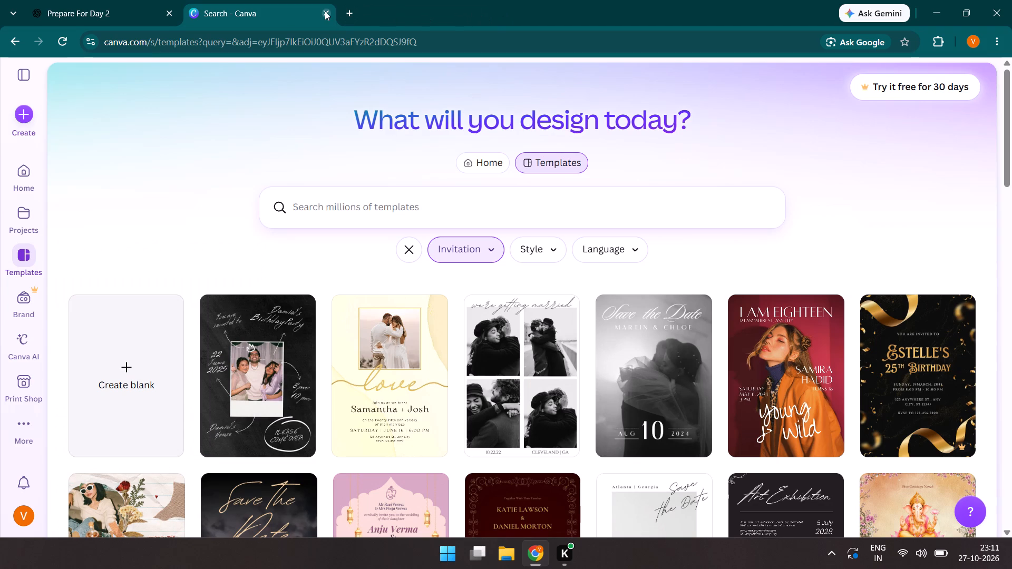
click(325, 11)
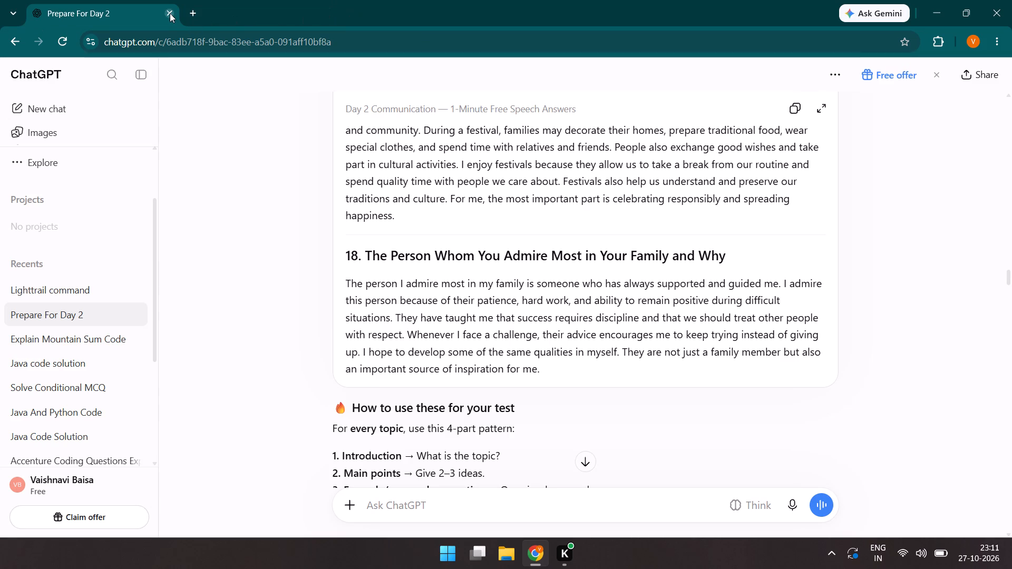
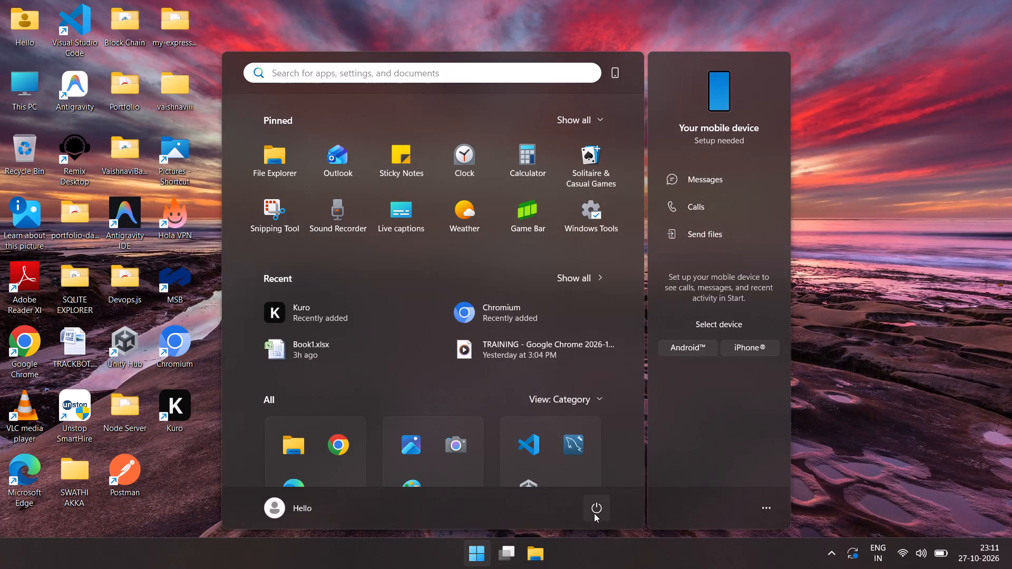
Shut down the computer from Windows.
click(594, 513)
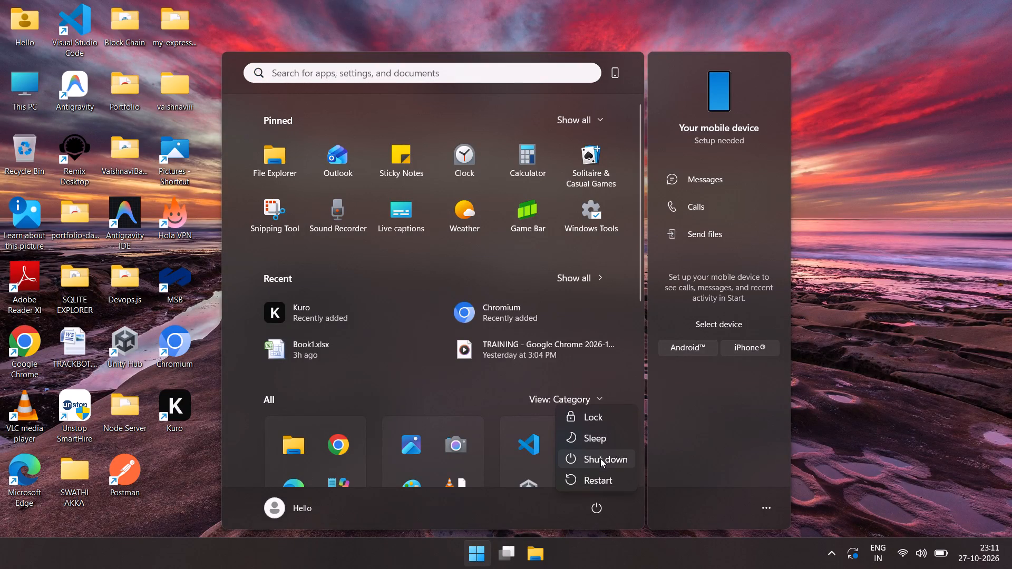
click(600, 458)
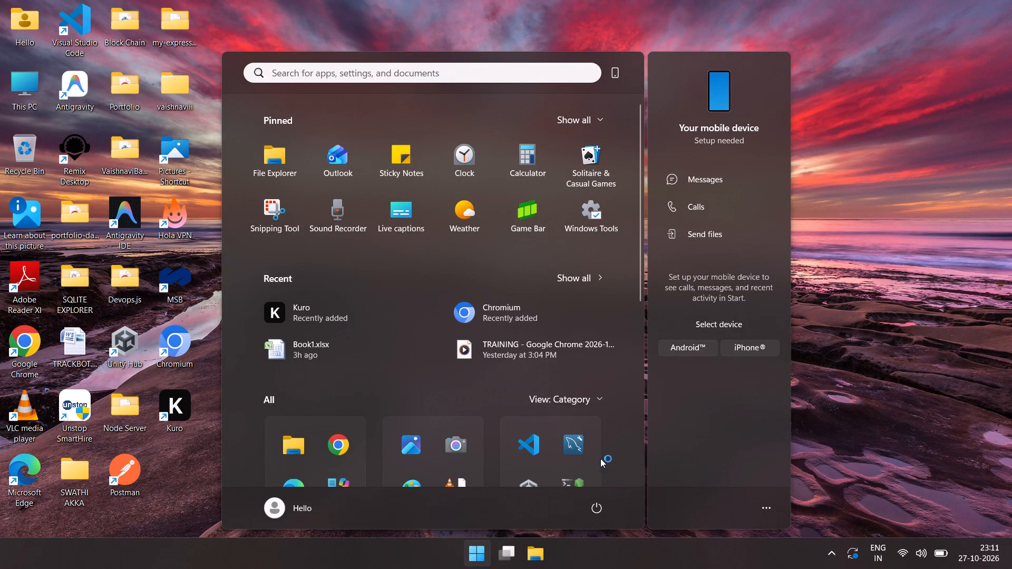